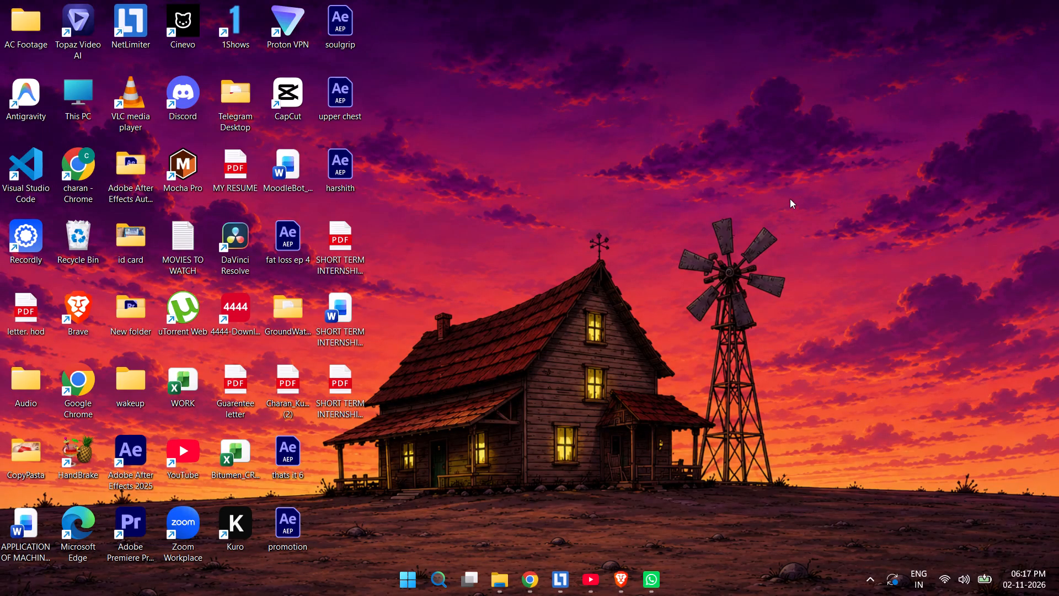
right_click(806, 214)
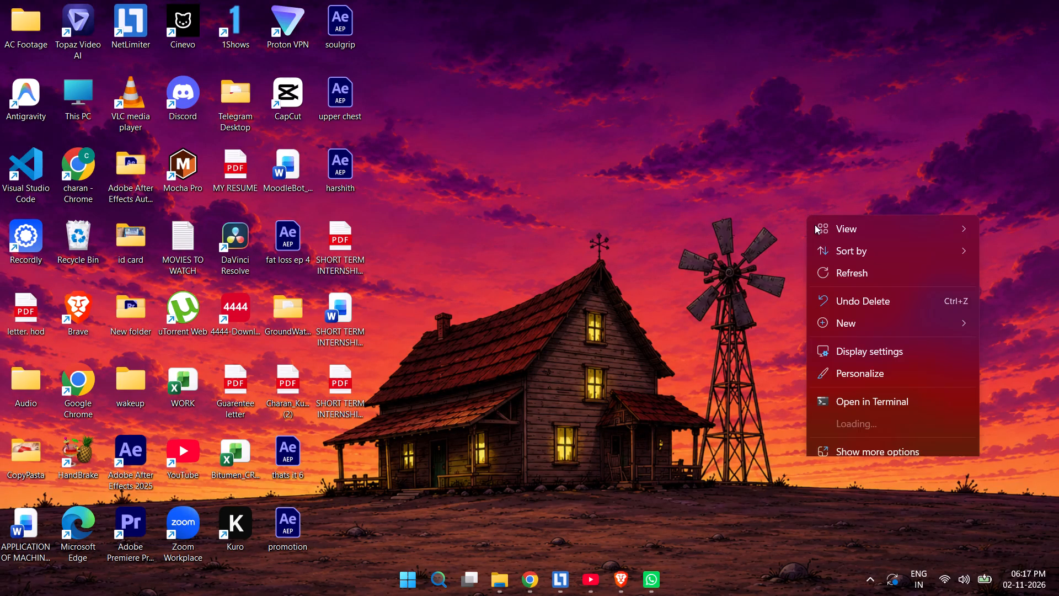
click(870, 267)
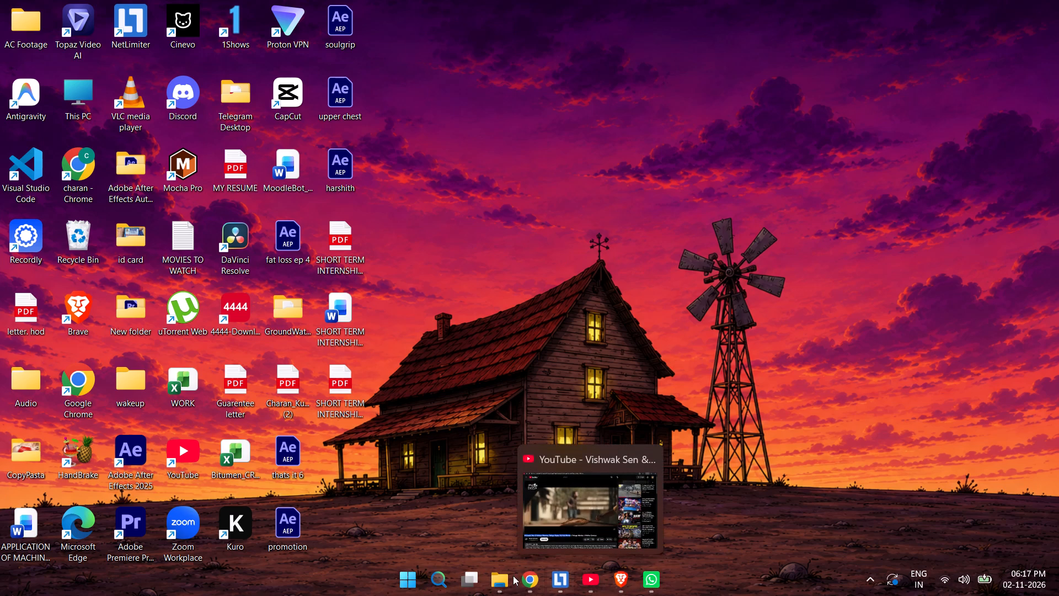
Search the computer for ChatGPT Classic and open it at a new chat.
key(c)
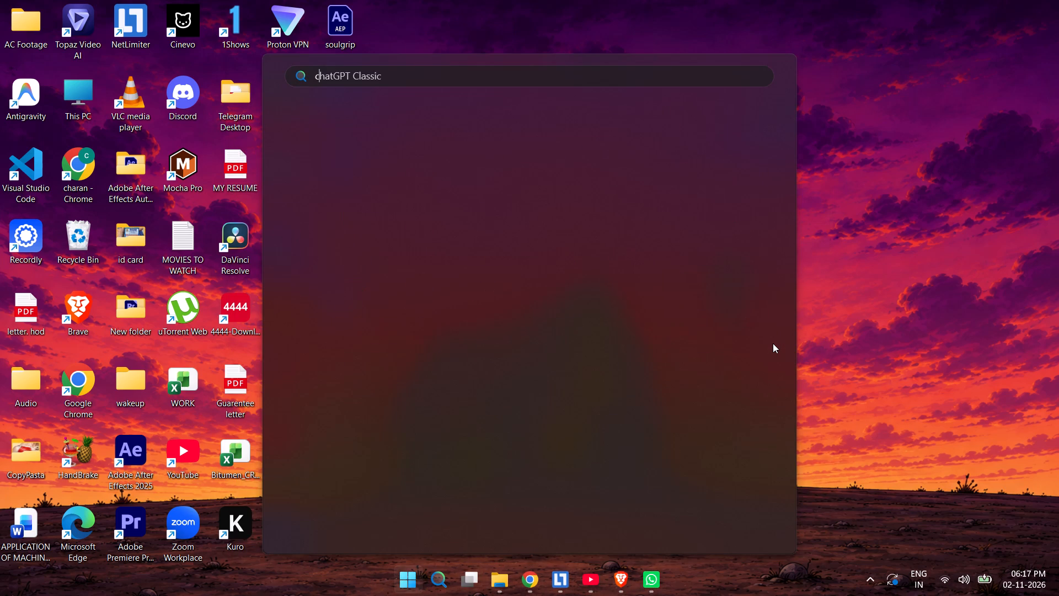
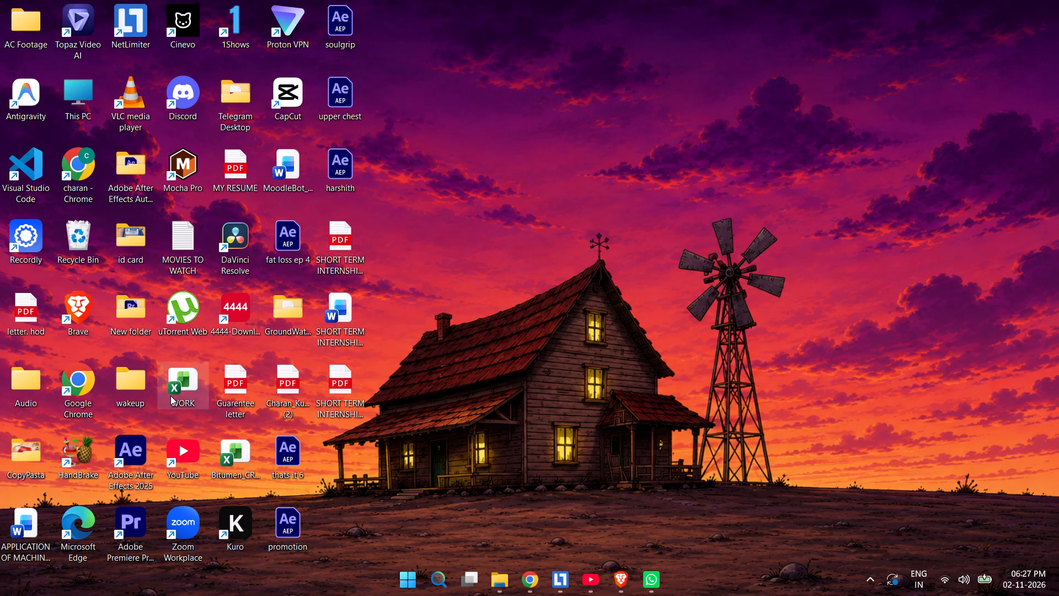
click(715, 448)
text(gggg)
text(gg)
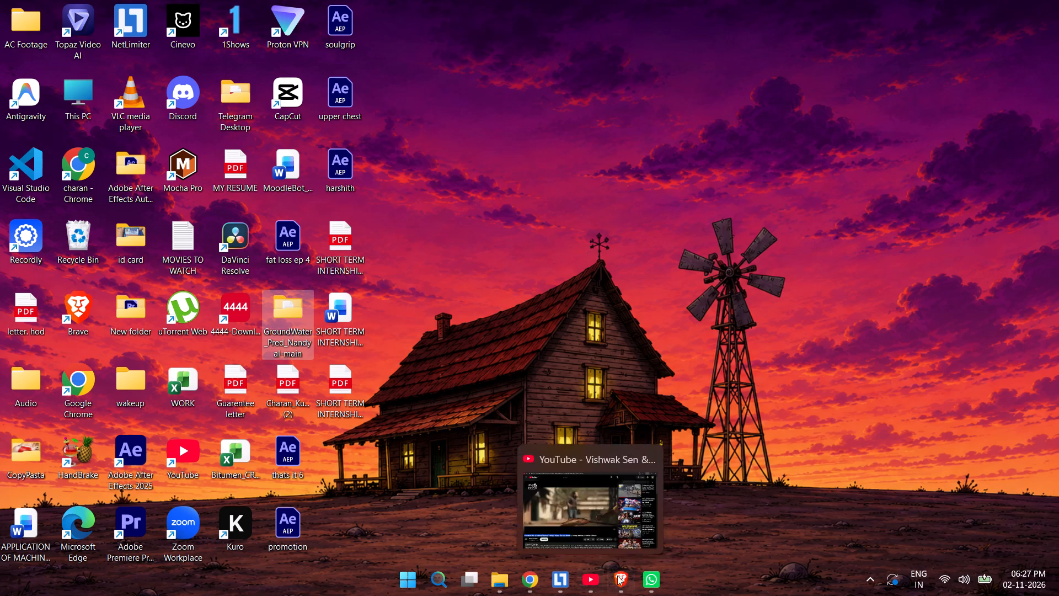
Switch back to Brave, search for github in the tab holding the old movie search, and open the github.com result.
click(622, 577)
click(874, 0)
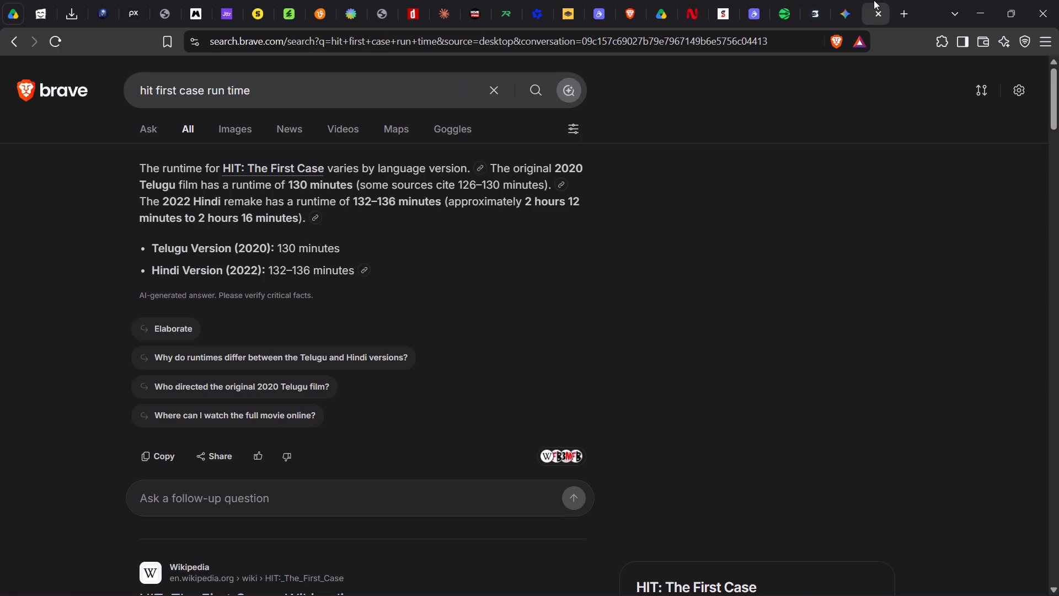
click(739, 46)
text(git)
click(479, 98)
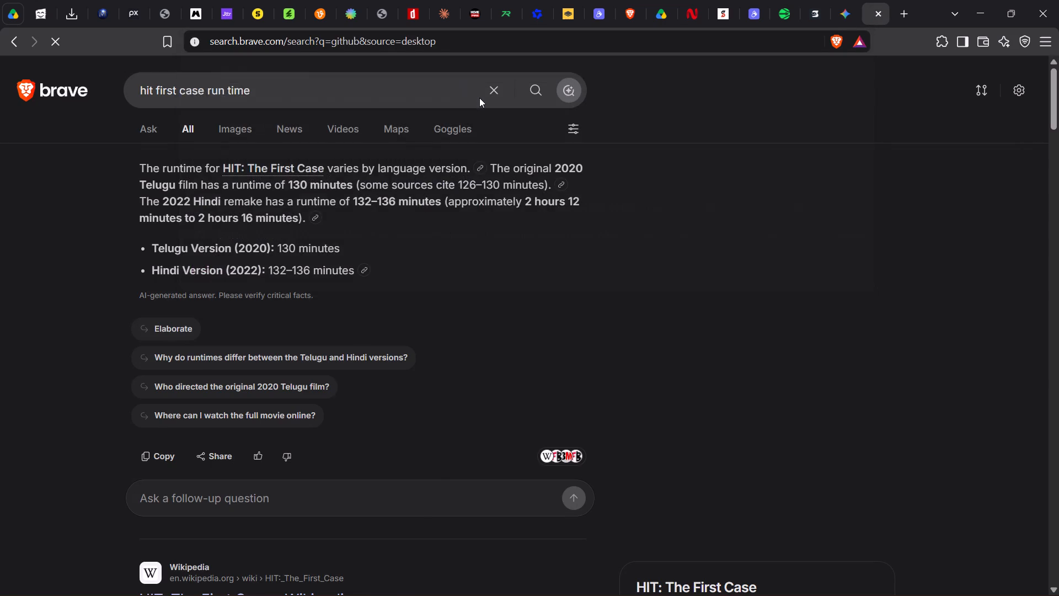
click(413, 199)
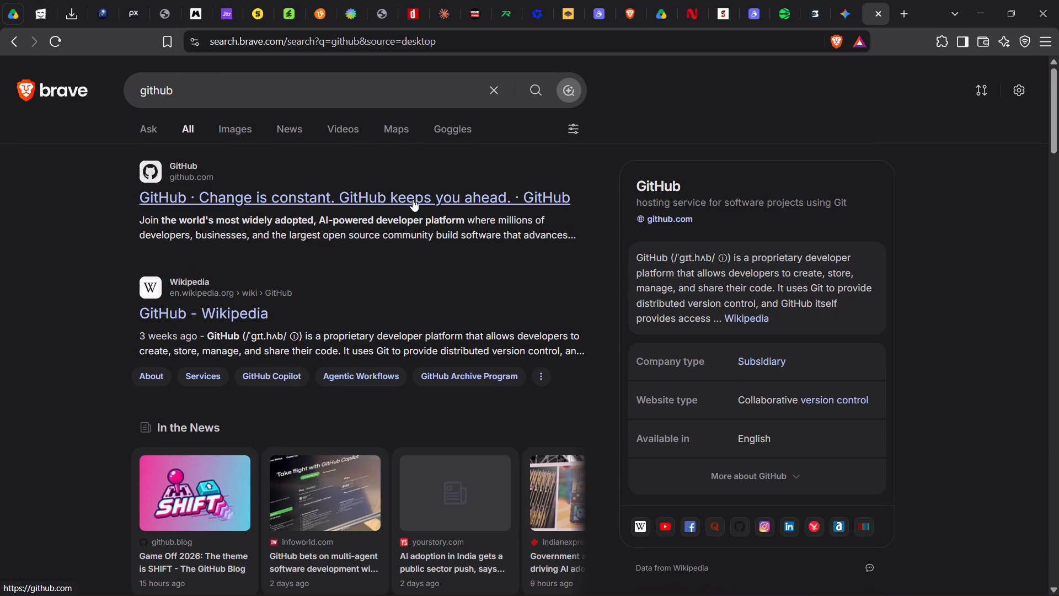
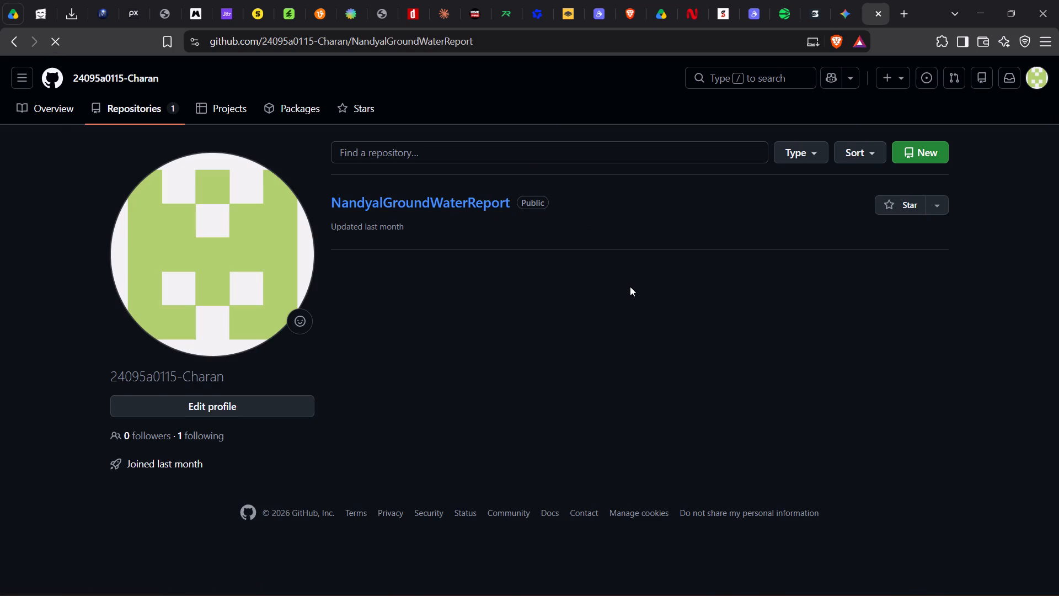
Open the collaborator access settings of the NandyalGroundWaterReport repository to invite collaborators.
scroll(630, 287, down, 5)
scroll(630, 288, up, 5)
click(617, 299)
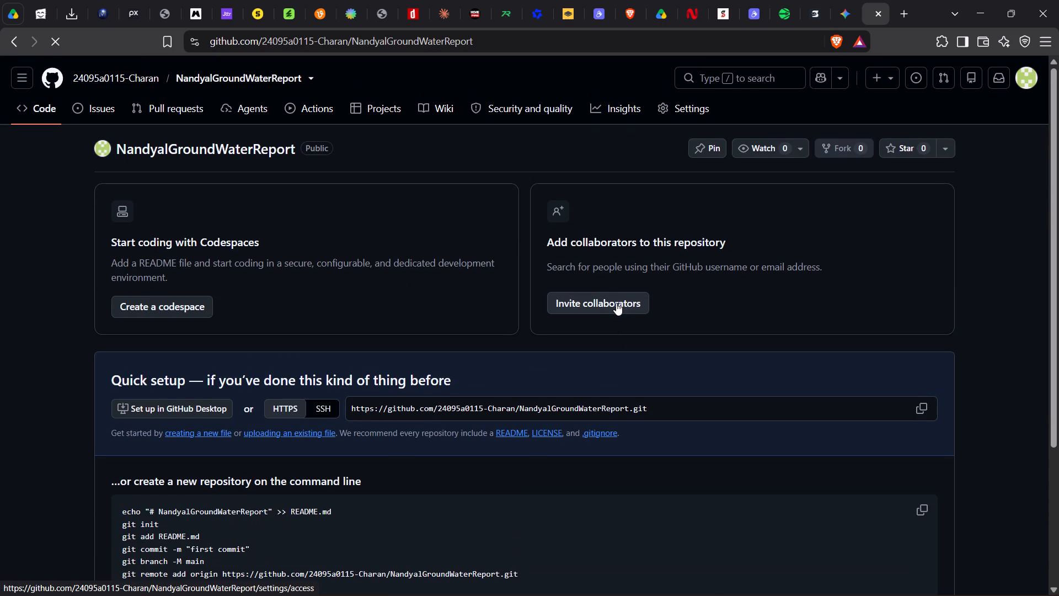
scroll(610, 319, down, 2)
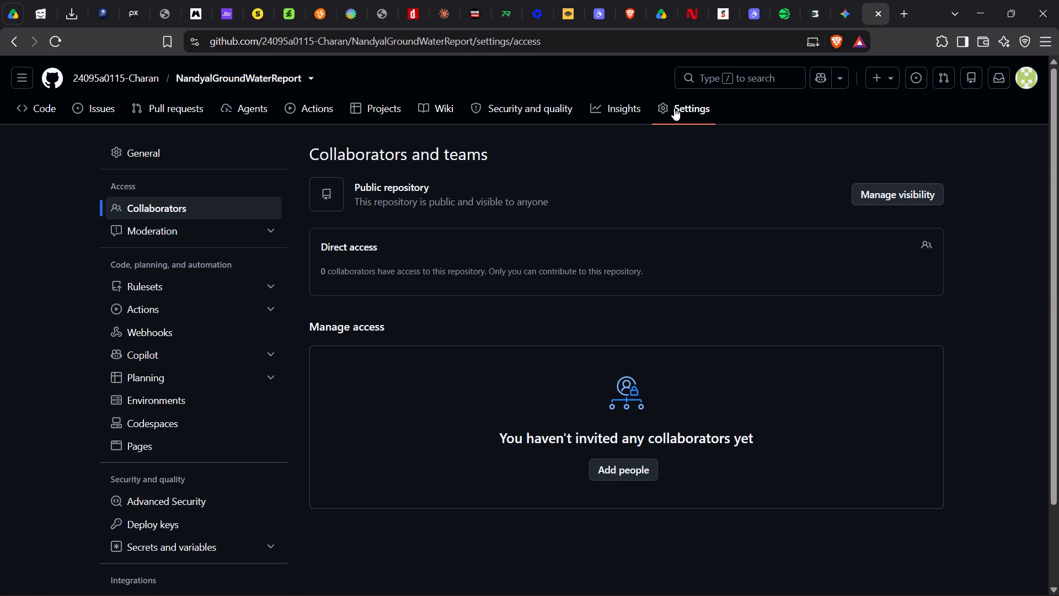
click(180, 208)
Start adding people to the NandyalGroundWaterReport repository and search for the intended collaborator by name.
click(622, 461)
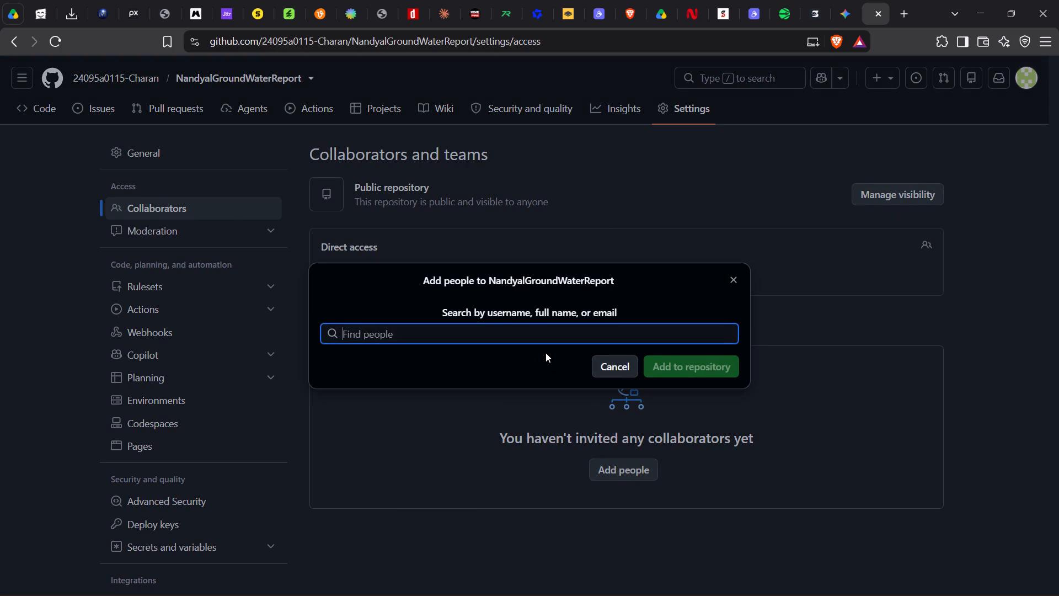
click(570, 339)
click(572, 329)
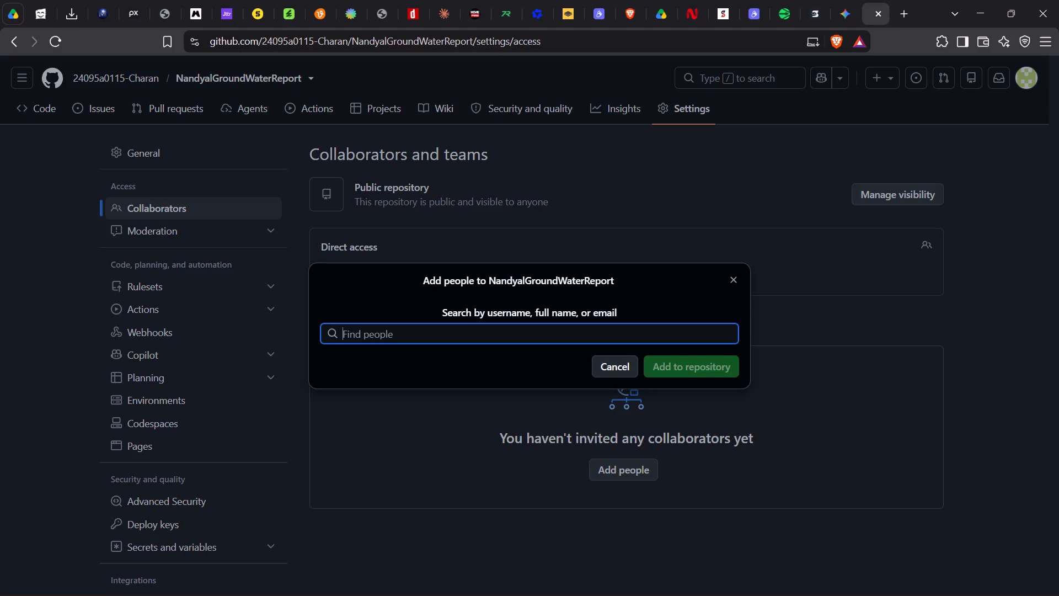
click(579, 329)
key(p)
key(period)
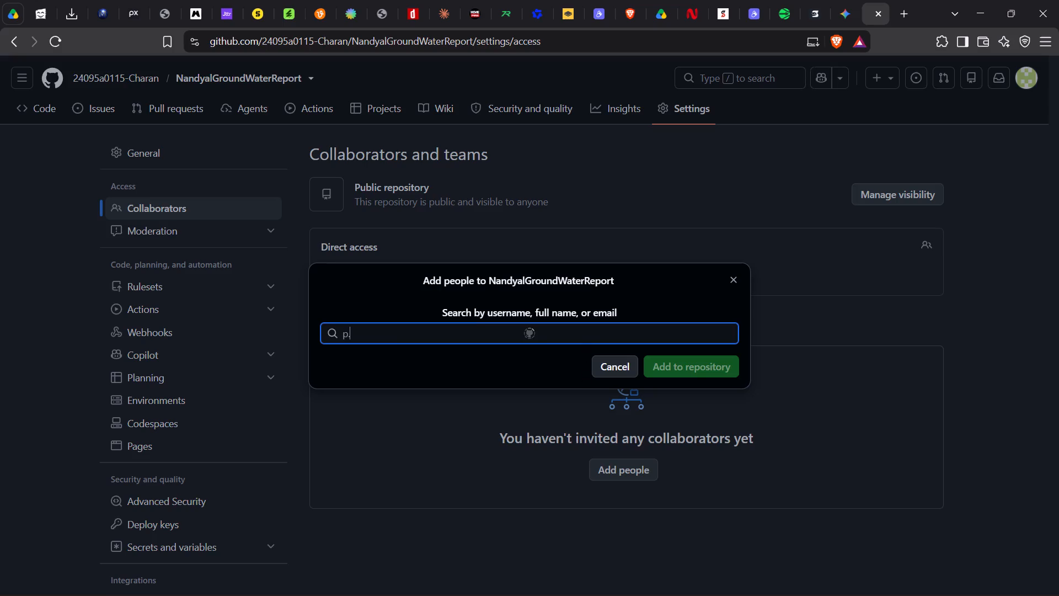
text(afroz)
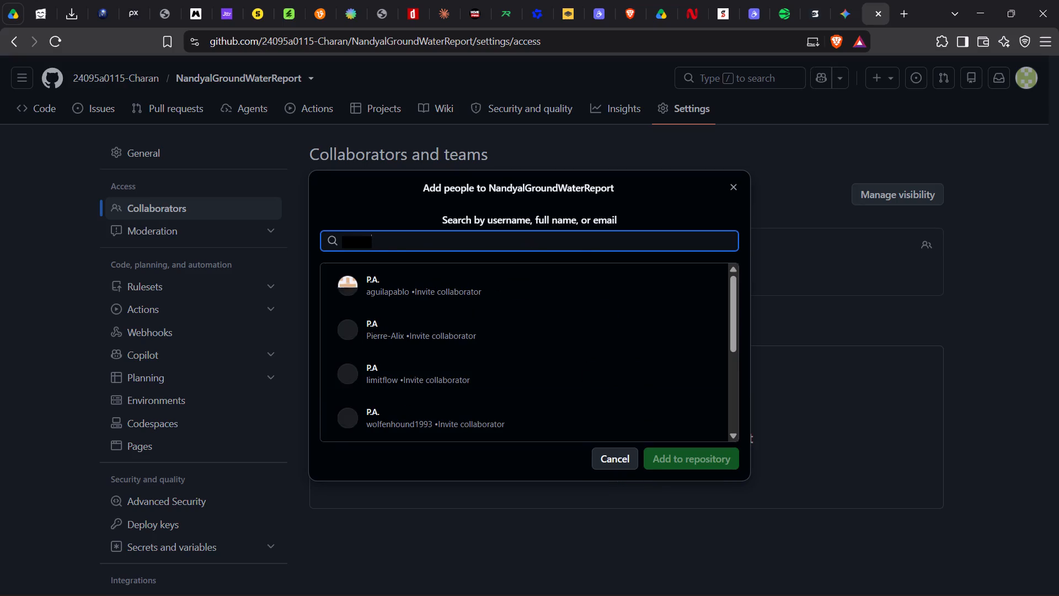
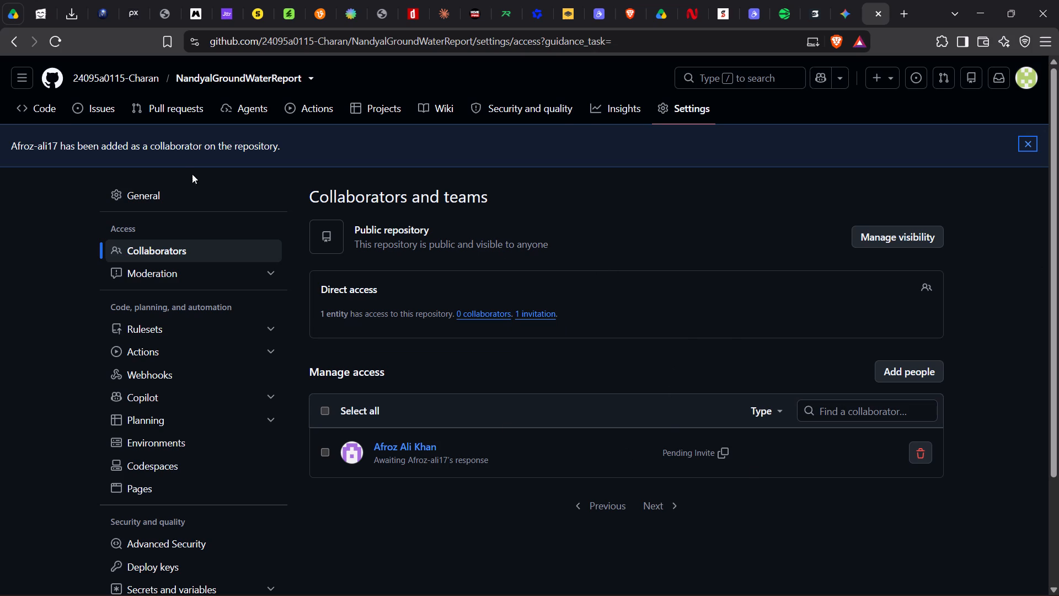
Return to the code page of the NandyalGroundWaterReport repository.
click(57, 114)
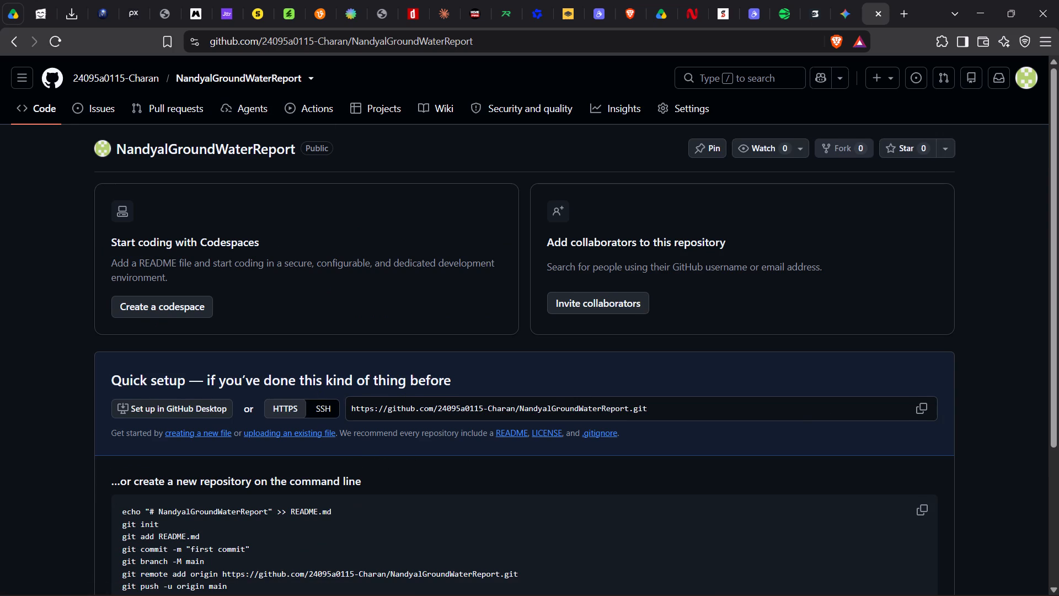
Examine the empty repository's quick setup options and the command-line instructions for creating or pushing a repository, including the first commit command.
scroll(403, 372, down, 6)
scroll(457, 215, down, 5)
scroll(418, 315, up, 11)
scroll(546, 171, up, 2)
scroll(546, 171, down, 2)
scroll(545, 172, up, 6)
scroll(545, 172, down, 13)
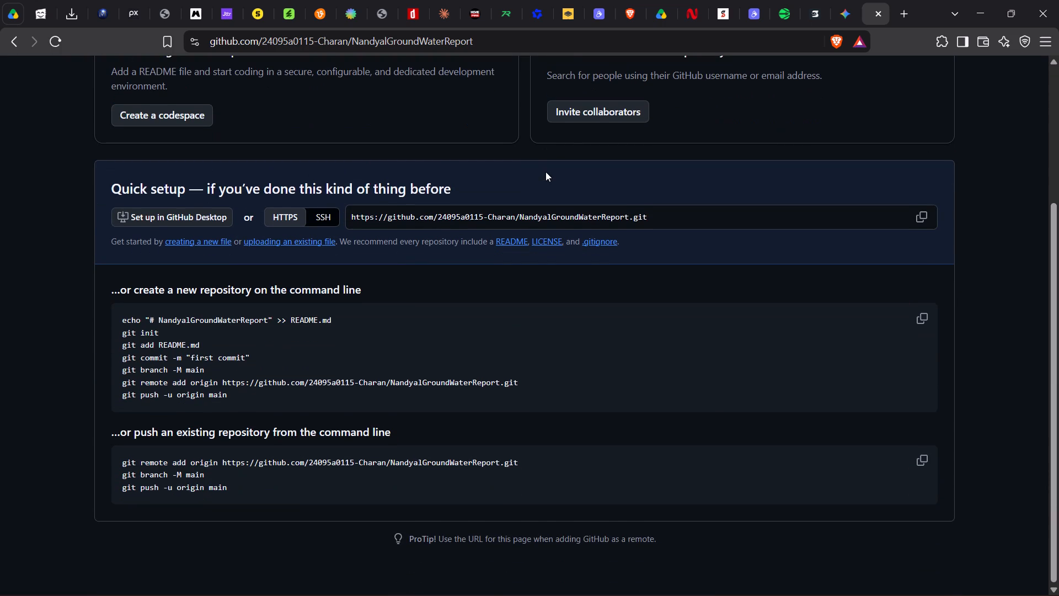
scroll(545, 172, down, 10)
scroll(545, 172, up, 4)
scroll(545, 172, down, 1)
scroll(545, 172, up, 6)
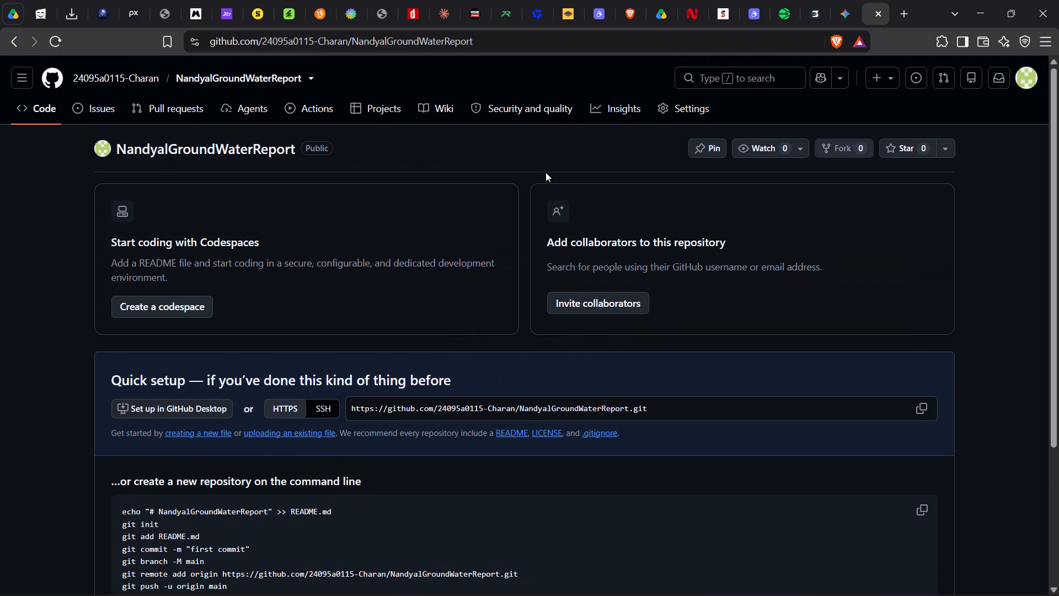
scroll(545, 172, up, 5)
scroll(545, 173, down, 12)
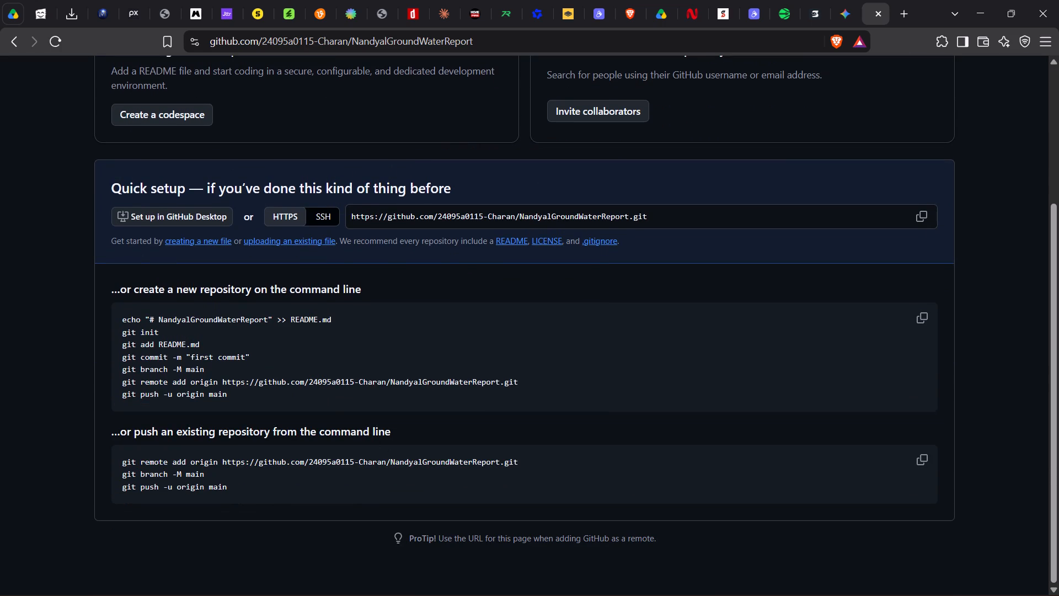
scroll(395, 266, up, 6)
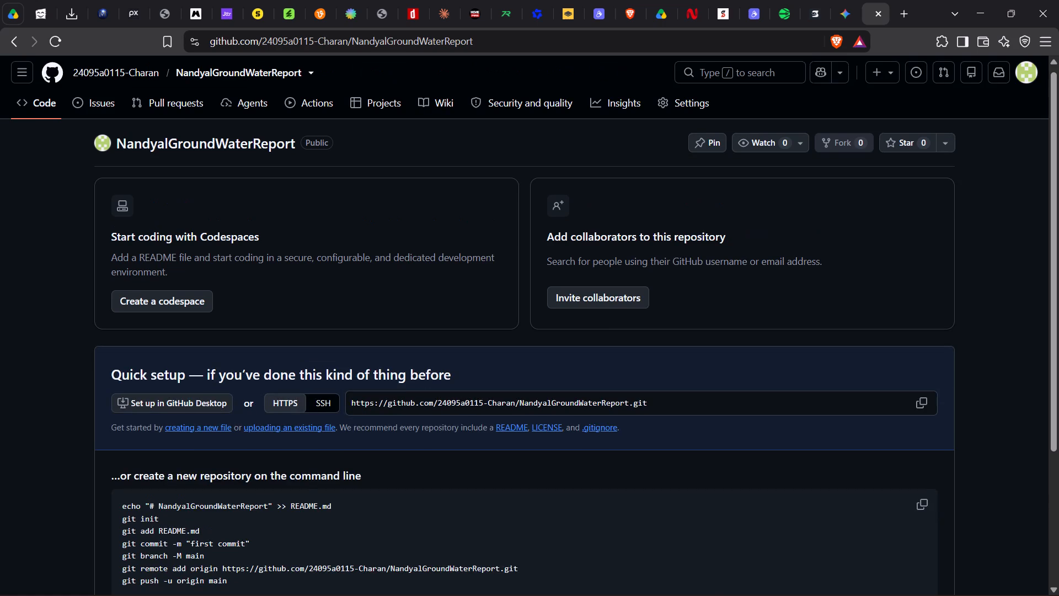
scroll(395, 265, up, 1)
scroll(395, 265, down, 10)
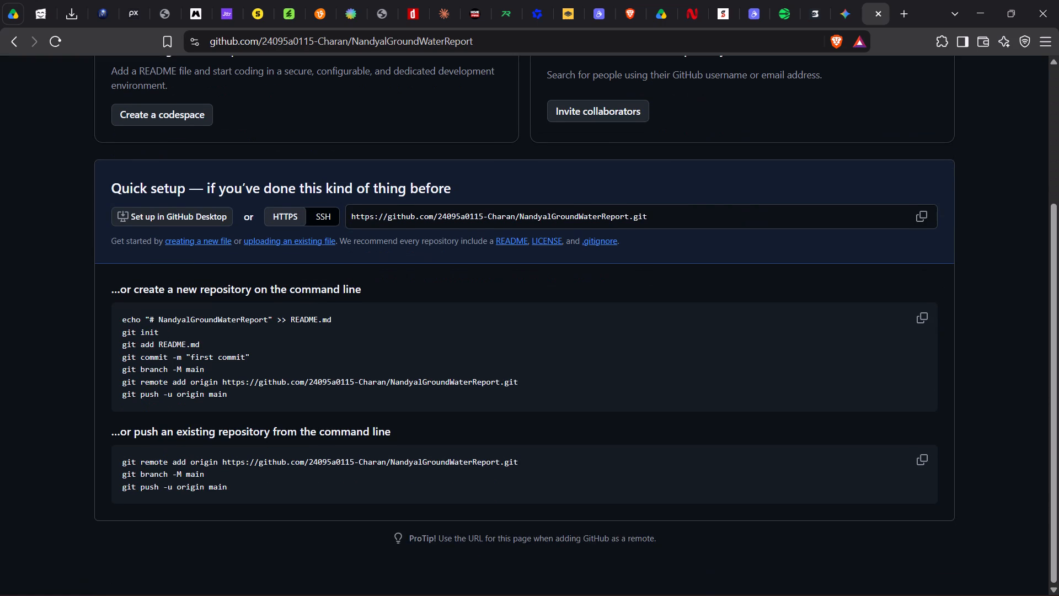
scroll(395, 265, down, 9)
scroll(395, 265, up, 1)
scroll(395, 265, down, 7)
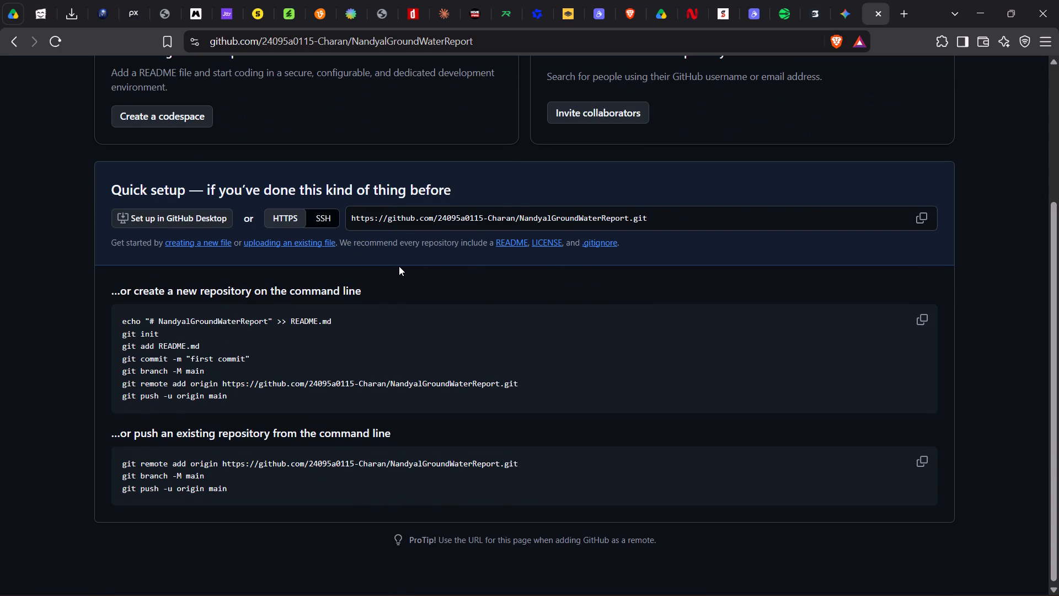
drag(259, 360, 117, 358)
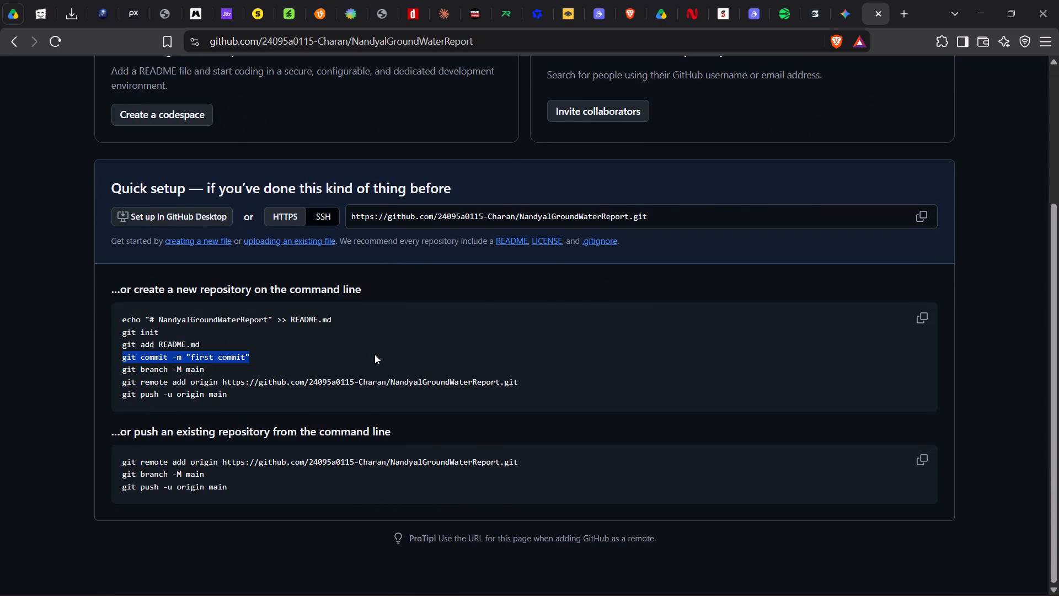
click(375, 354)
scroll(379, 357, down, 4)
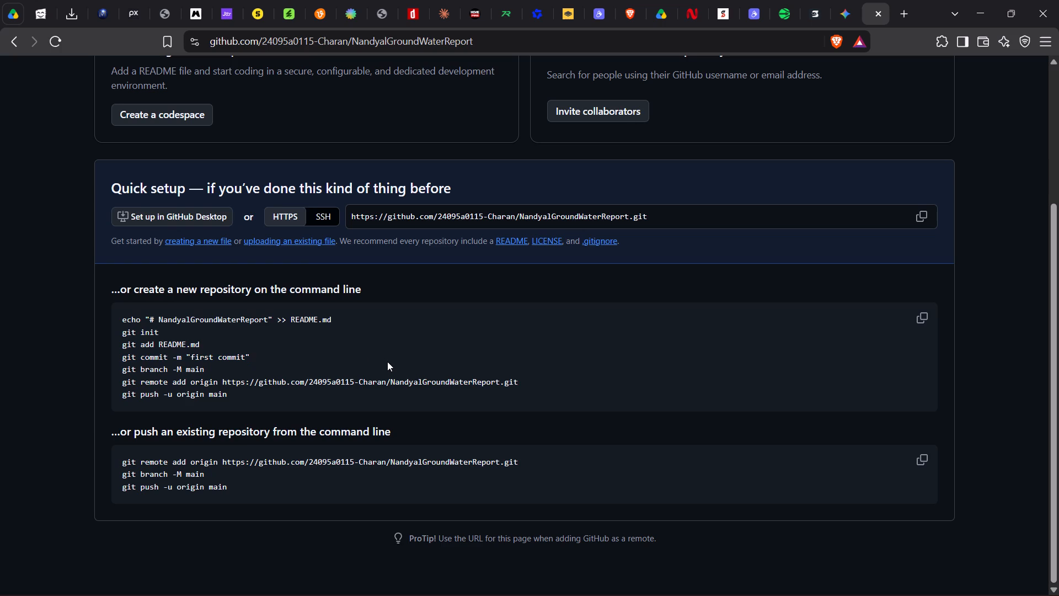
scroll(499, 251, down, 2)
scroll(499, 251, up, 6)
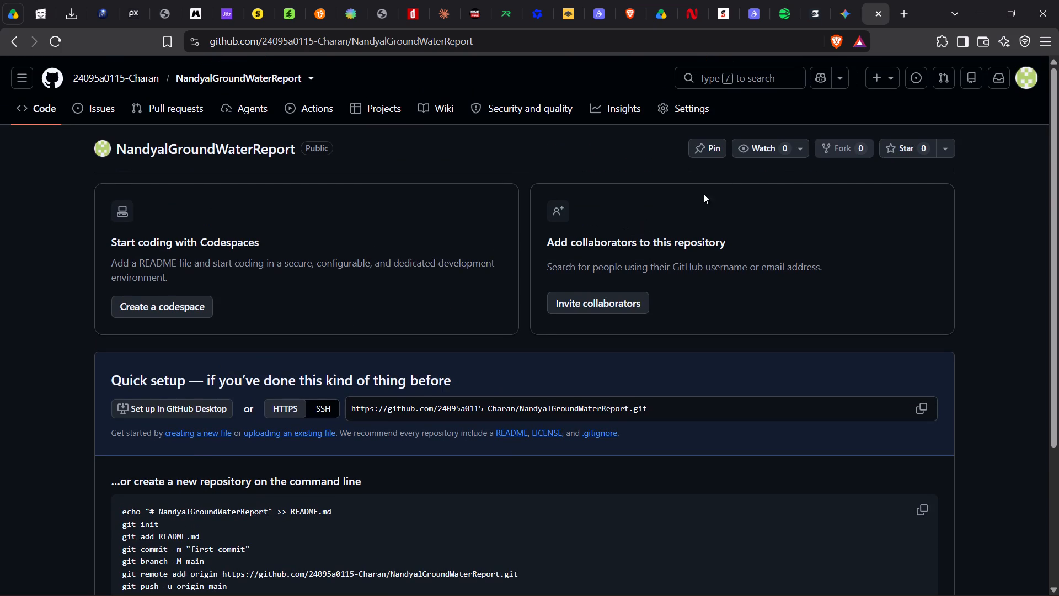
View the watch notification options of the NandyalGroundWaterReport repository and close them without changing the selection.
click(796, 145)
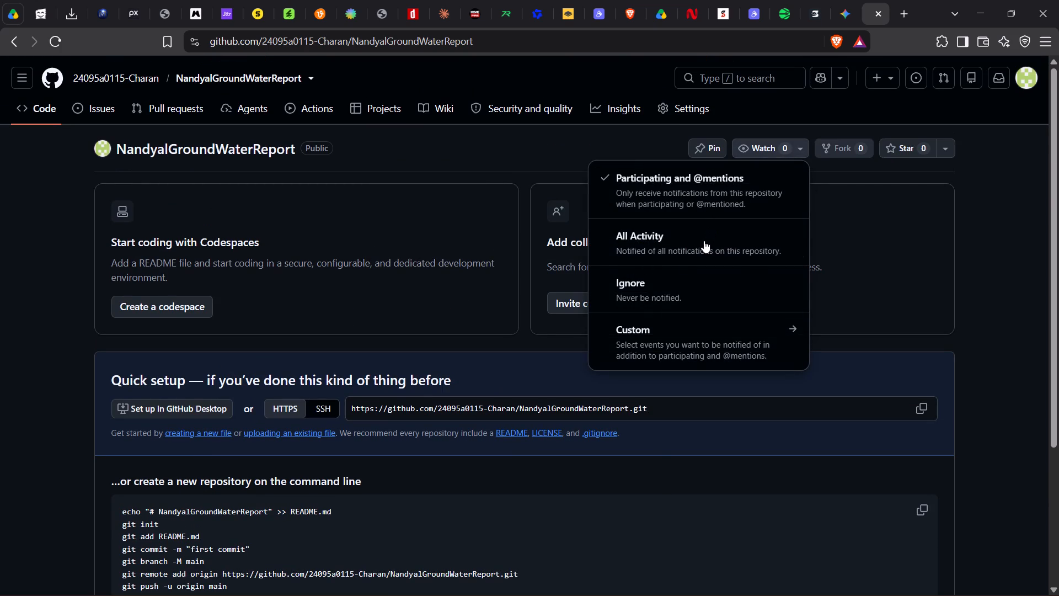
click(537, 155)
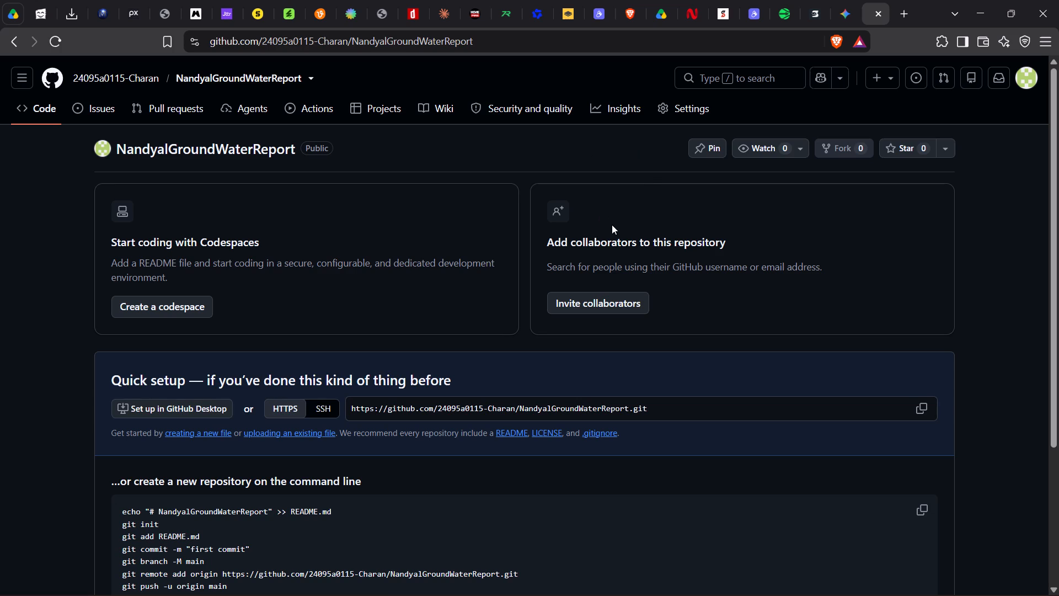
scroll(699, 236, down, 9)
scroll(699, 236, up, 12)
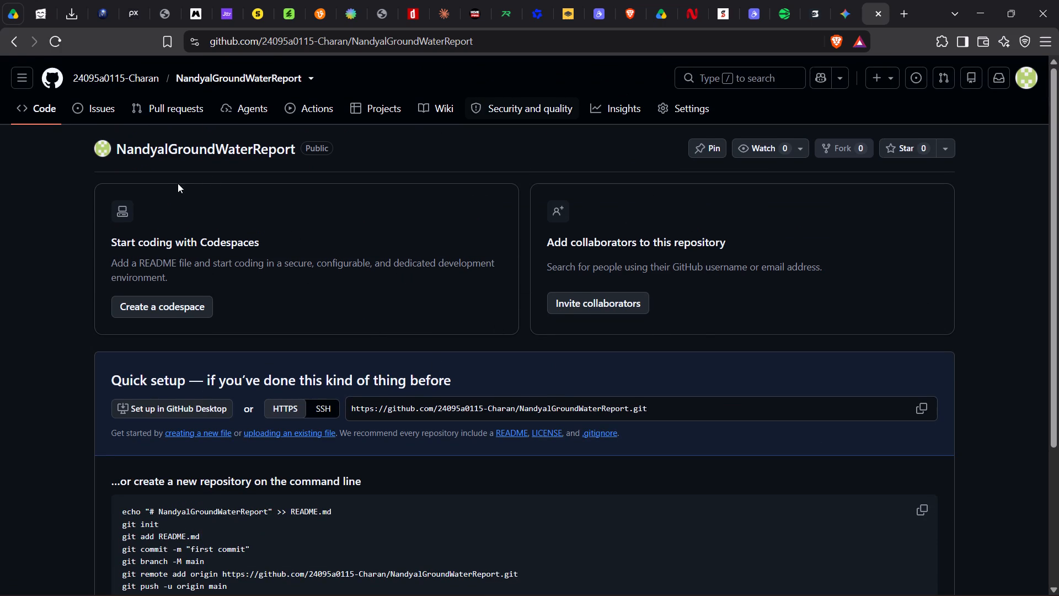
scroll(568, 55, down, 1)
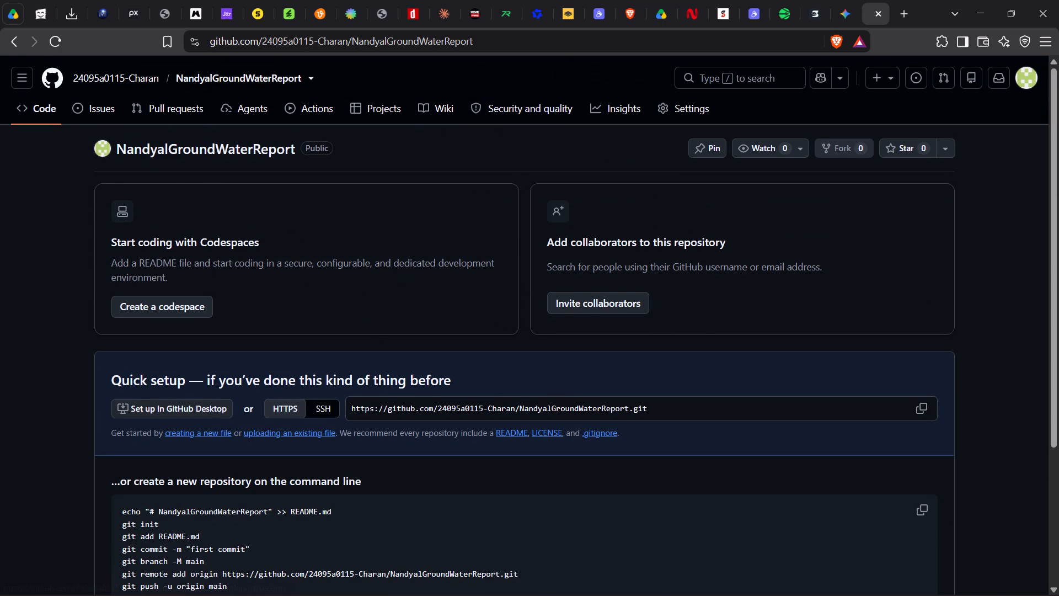
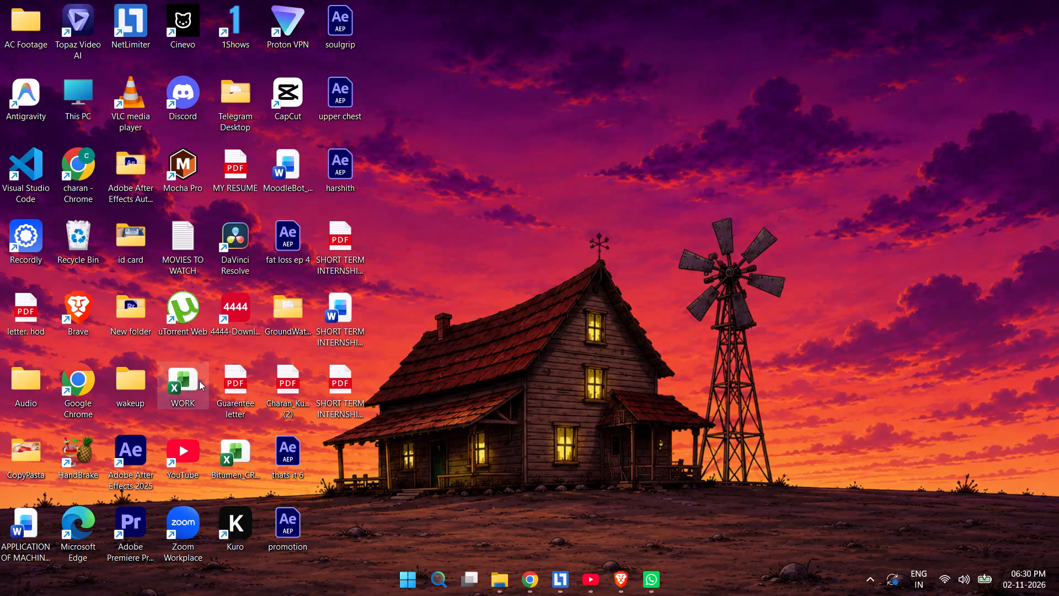
click(487, 304)
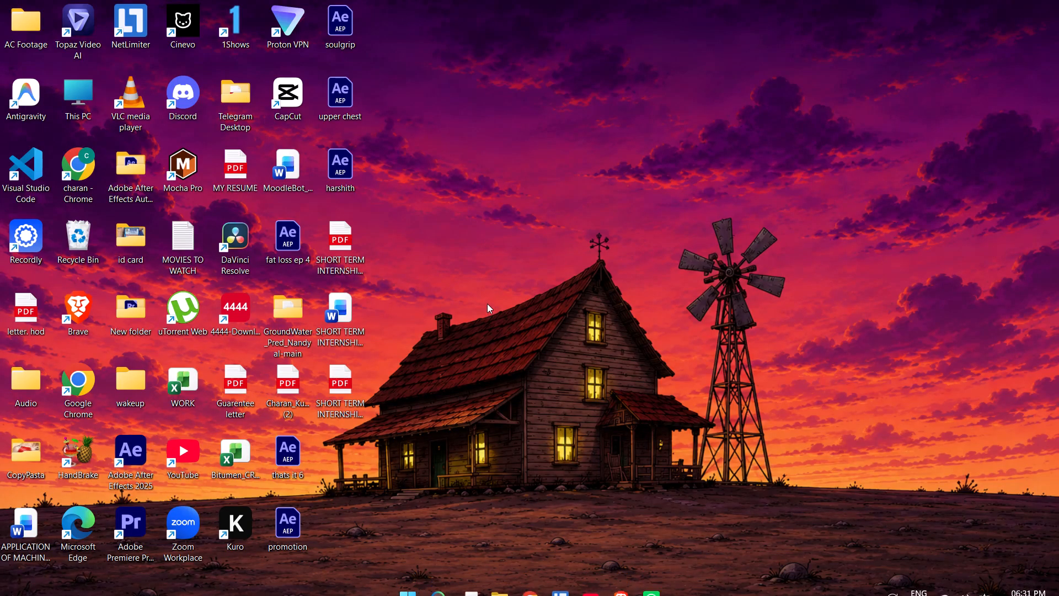
click(505, 574)
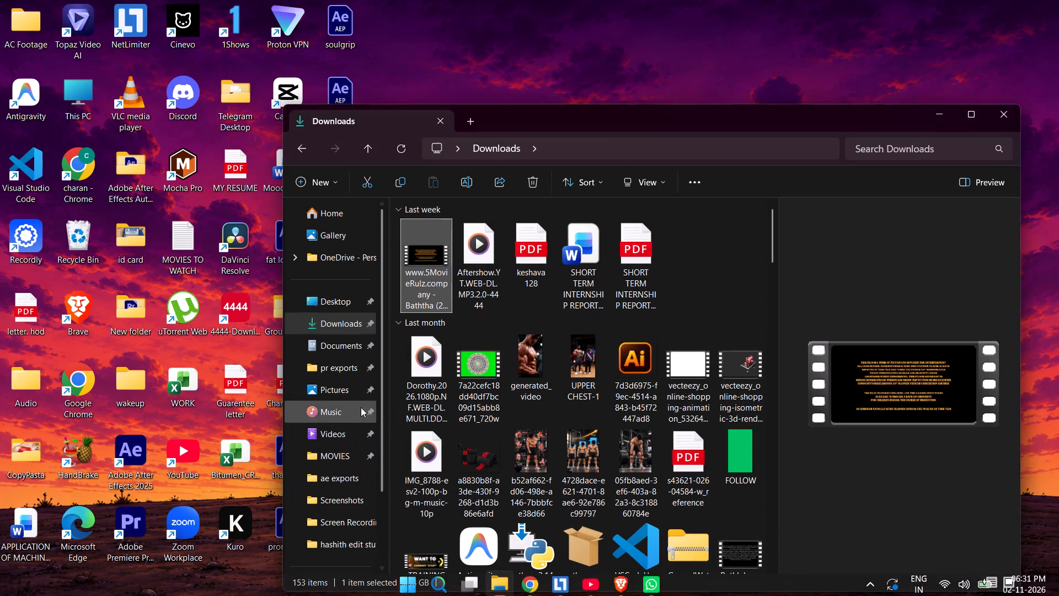
click(335, 323)
scroll(624, 449, down, 6)
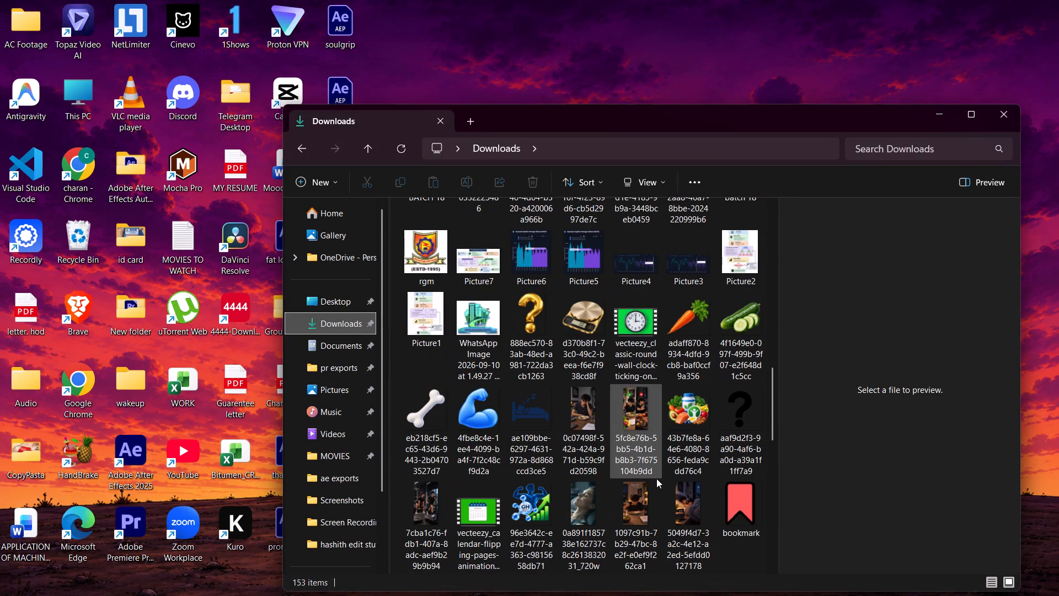
scroll(656, 478, down, 2)
drag(573, 517, 454, 209)
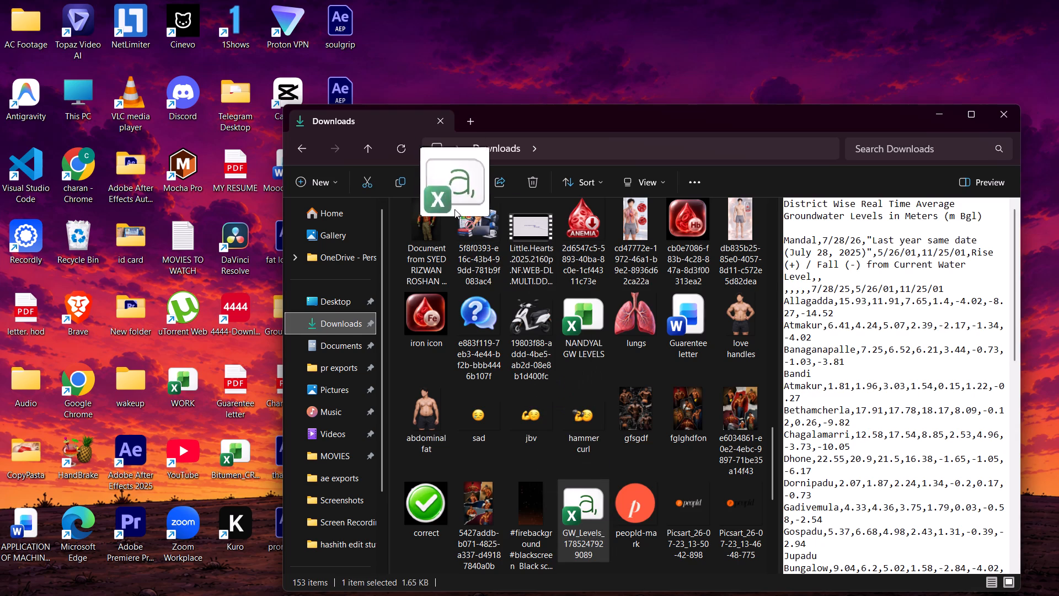
drag(454, 209, 422, 91)
click(433, 67)
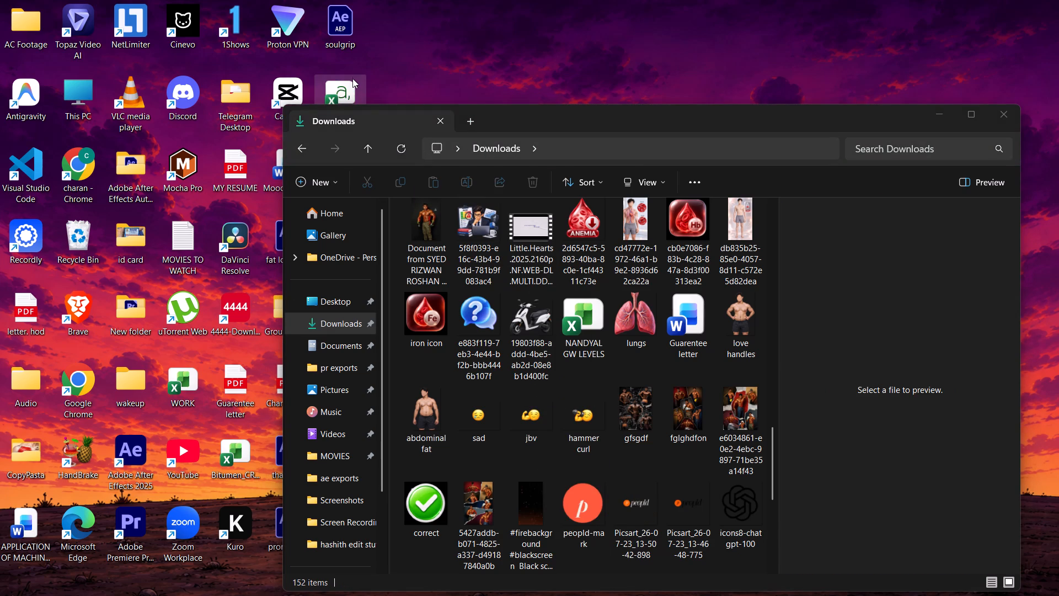
triple_click(352, 77)
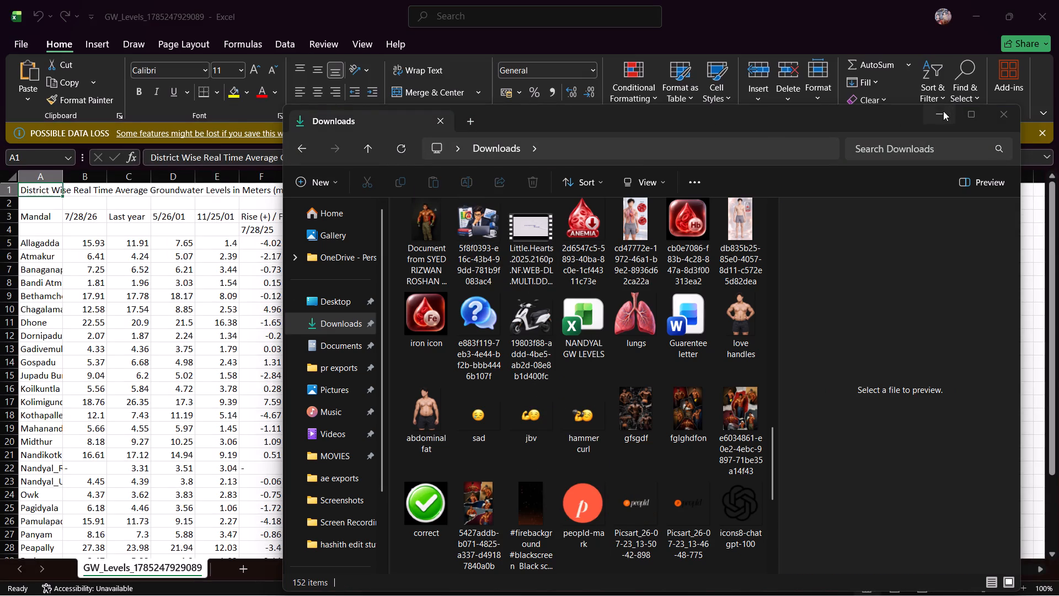
click(943, 111)
scroll(394, 388, down, 9)
scroll(394, 388, up, 6)
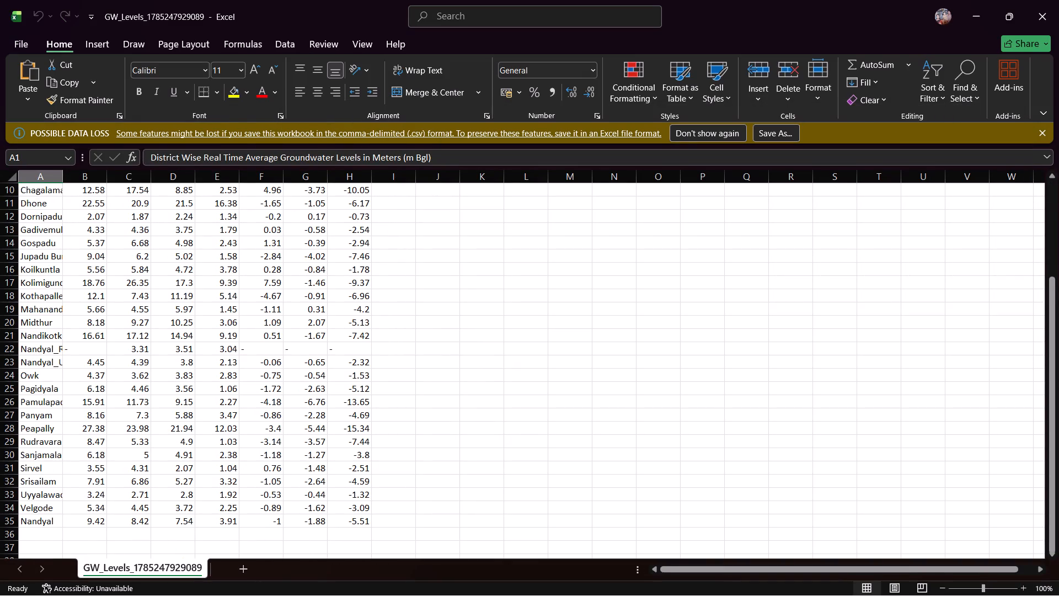
scroll(394, 388, up, 5)
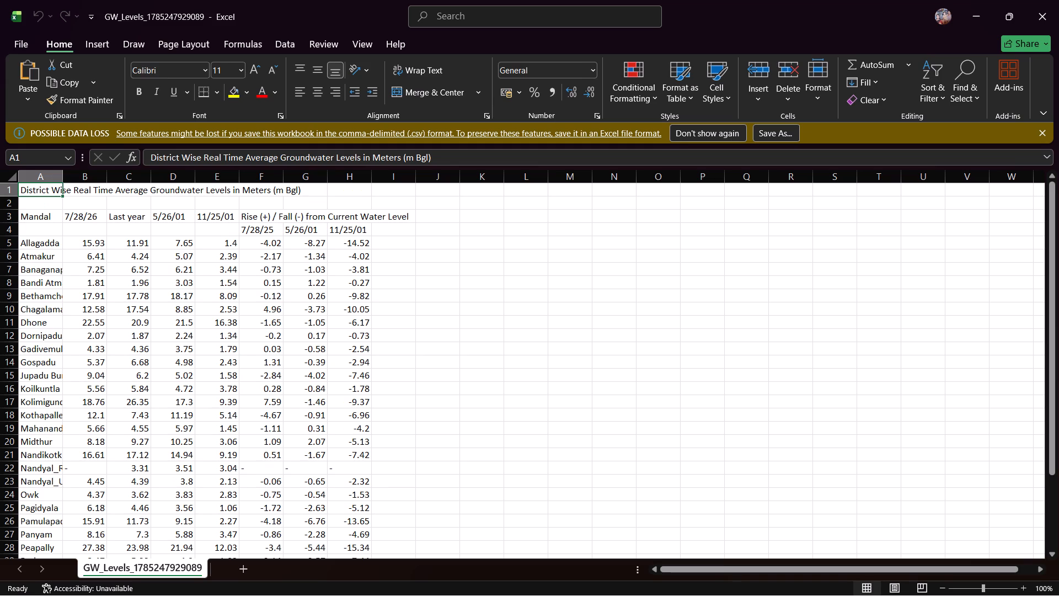
click(973, 0)
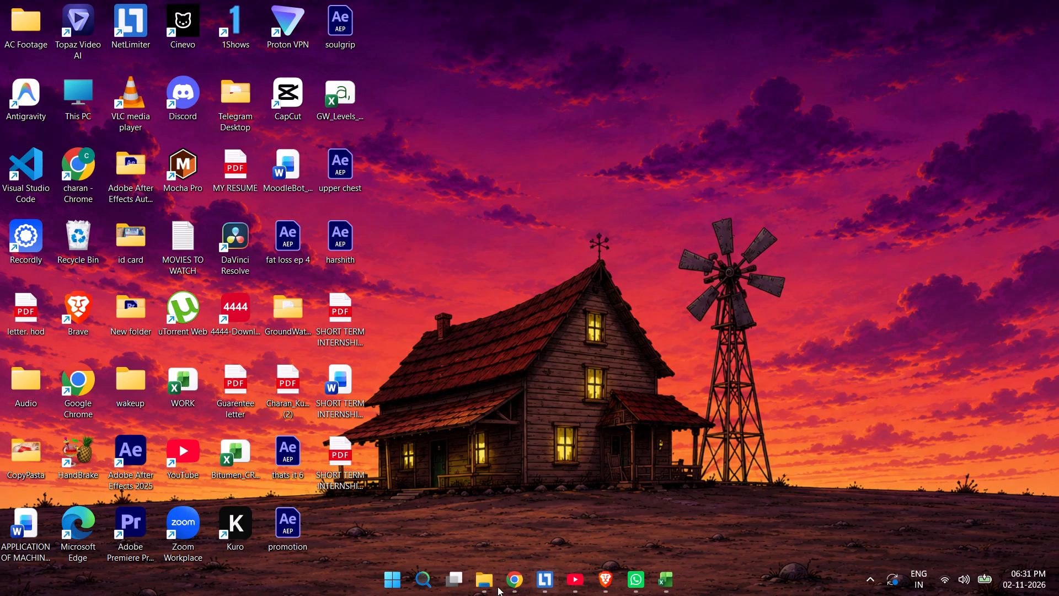
Move the NANDYAL GW LEVELS workbook from the Downloads folder to the desktop and put the folder window away.
click(494, 583)
scroll(602, 457, down, 3)
scroll(624, 503, up, 1)
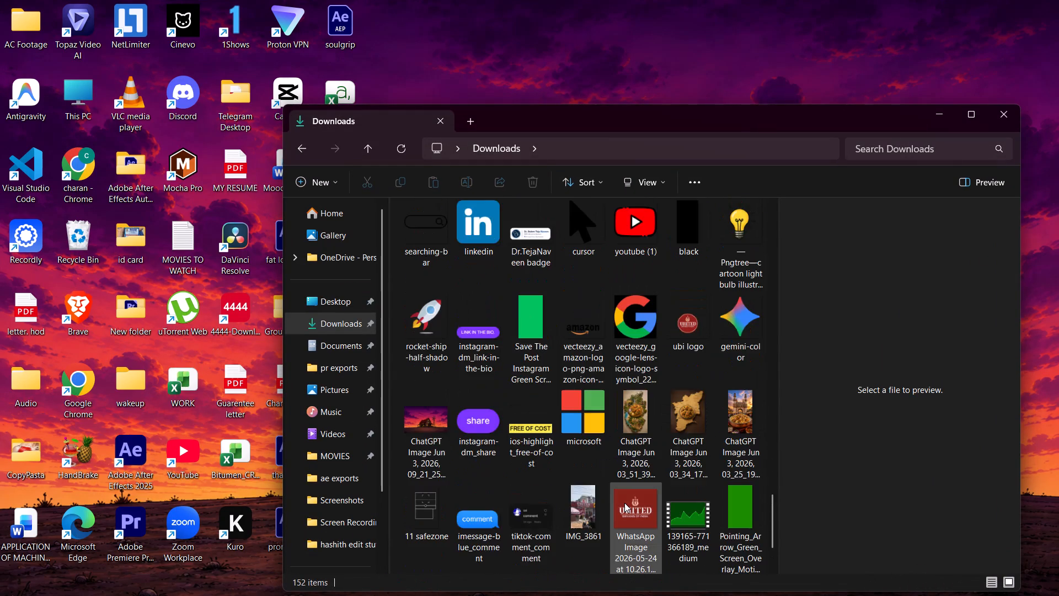
scroll(624, 503, up, 2)
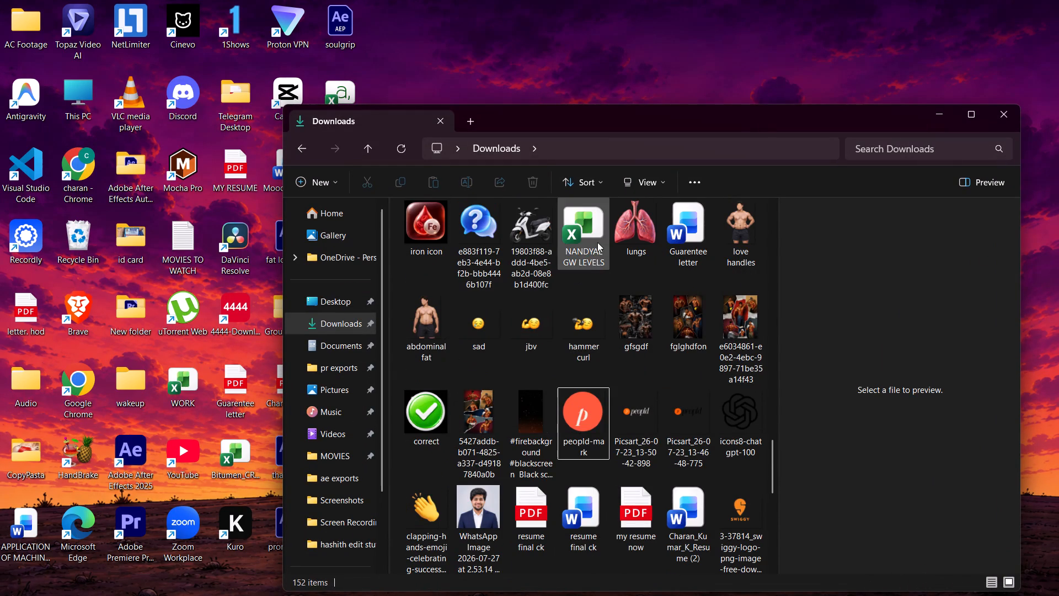
drag(592, 241, 507, 62)
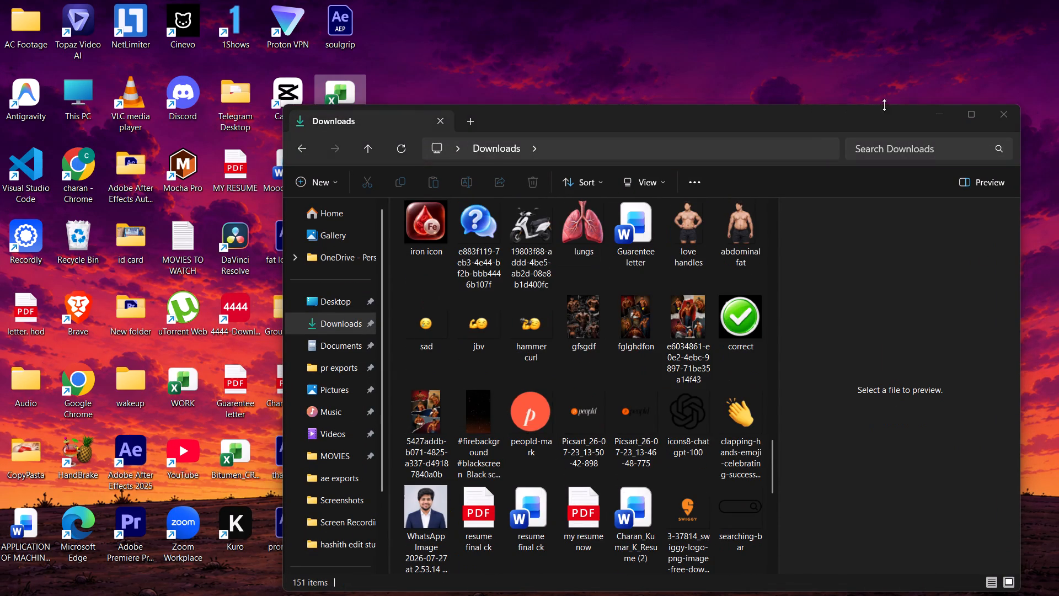
click(934, 120)
double_click(350, 105)
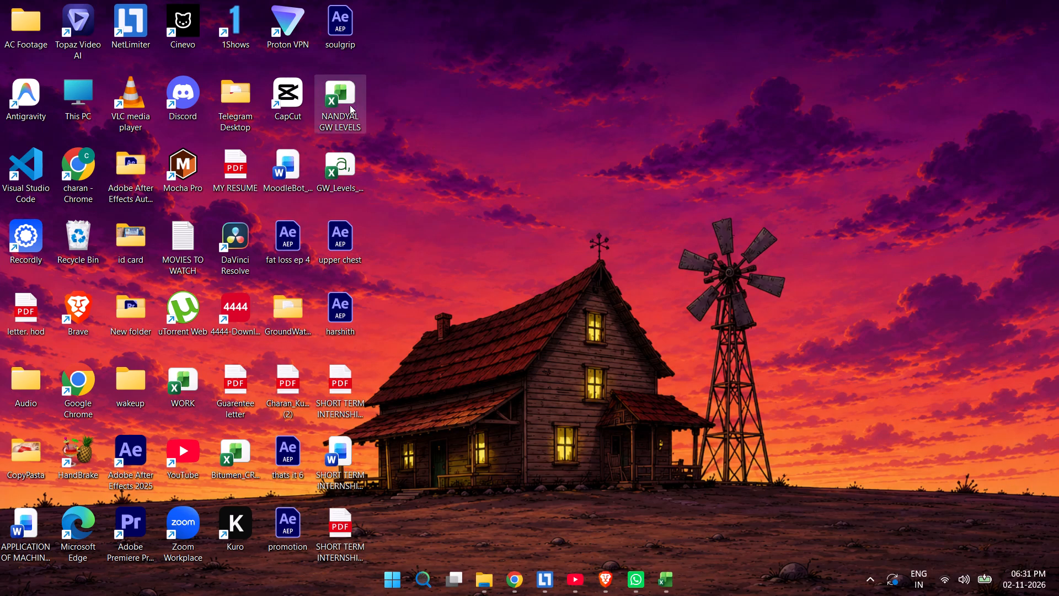
click(1057, 2)
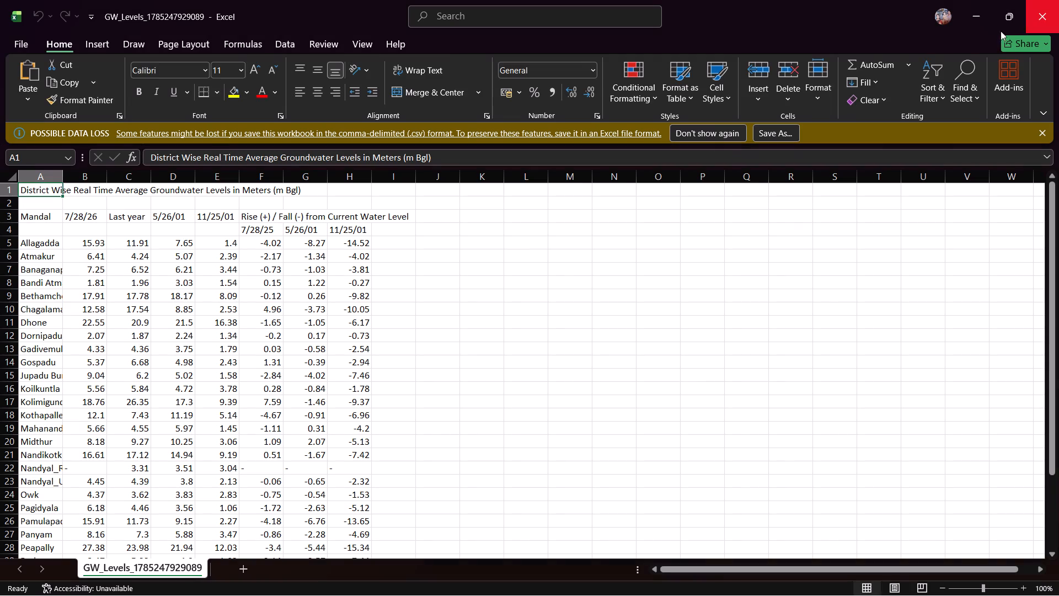
click(1058, 14)
double_click(336, 99)
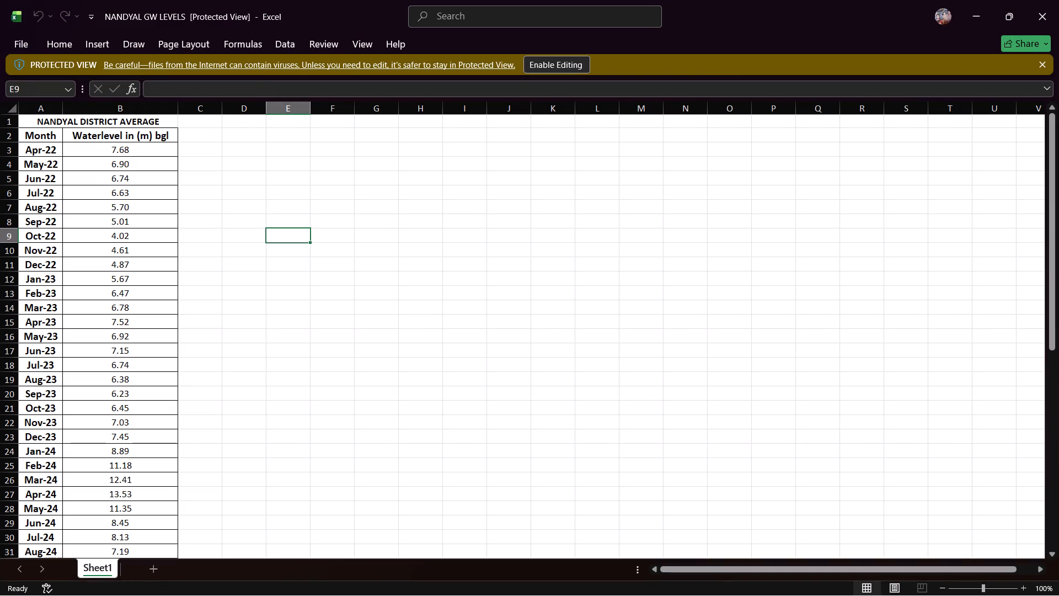
scroll(260, 302, up, 3)
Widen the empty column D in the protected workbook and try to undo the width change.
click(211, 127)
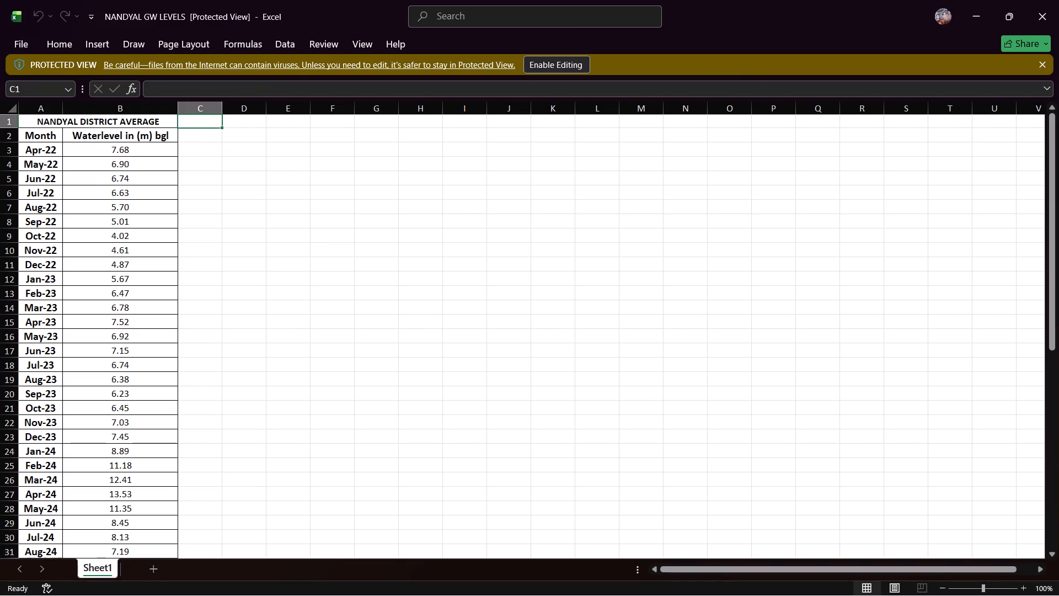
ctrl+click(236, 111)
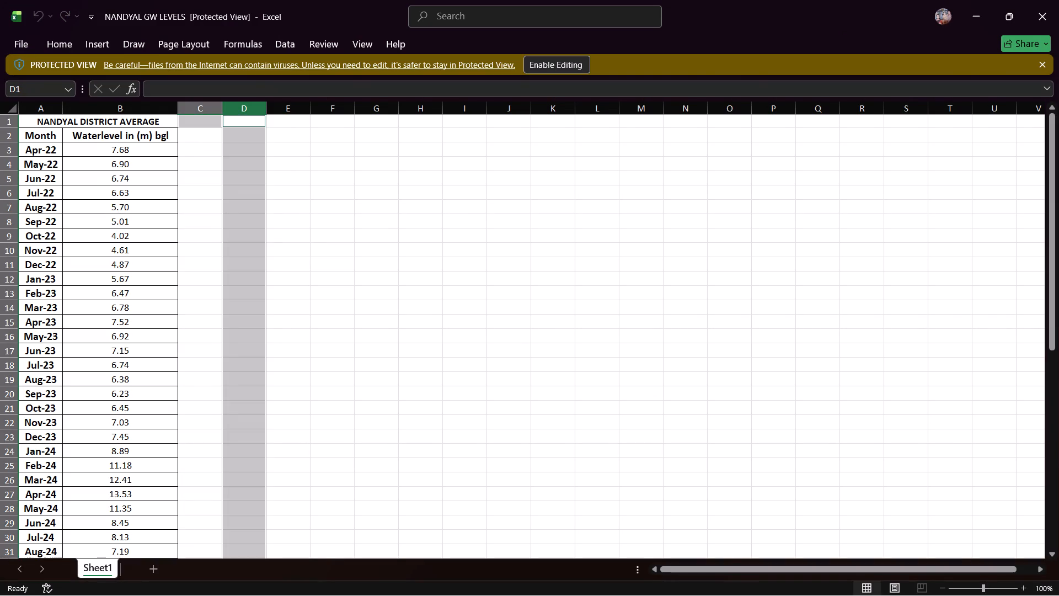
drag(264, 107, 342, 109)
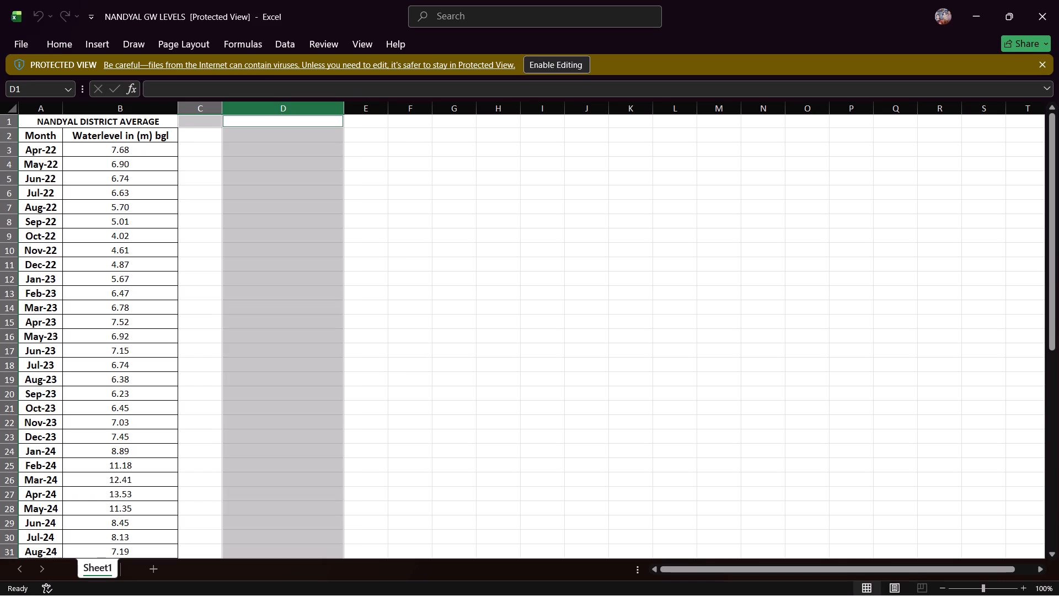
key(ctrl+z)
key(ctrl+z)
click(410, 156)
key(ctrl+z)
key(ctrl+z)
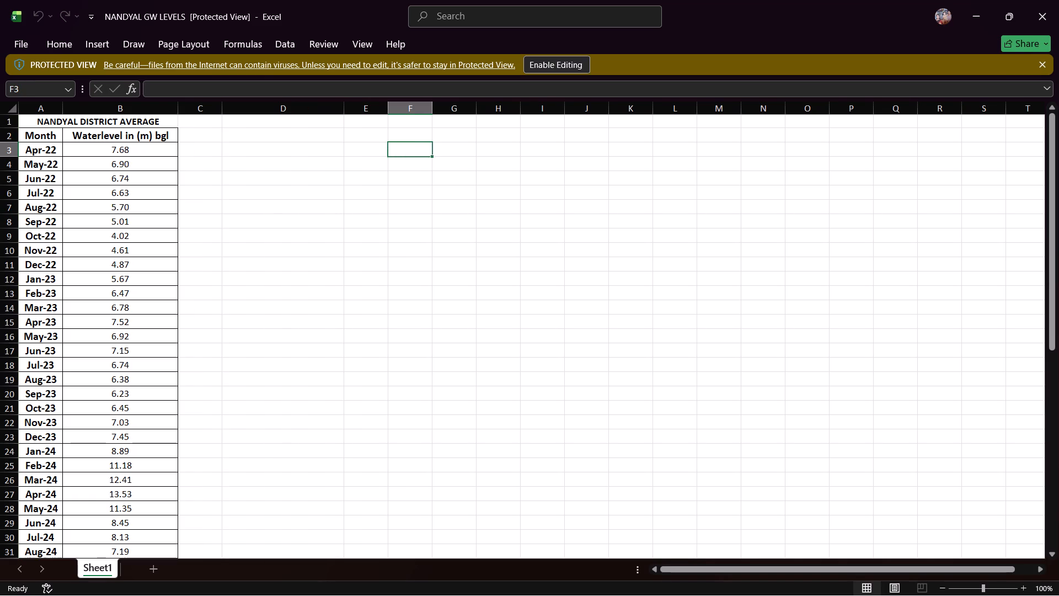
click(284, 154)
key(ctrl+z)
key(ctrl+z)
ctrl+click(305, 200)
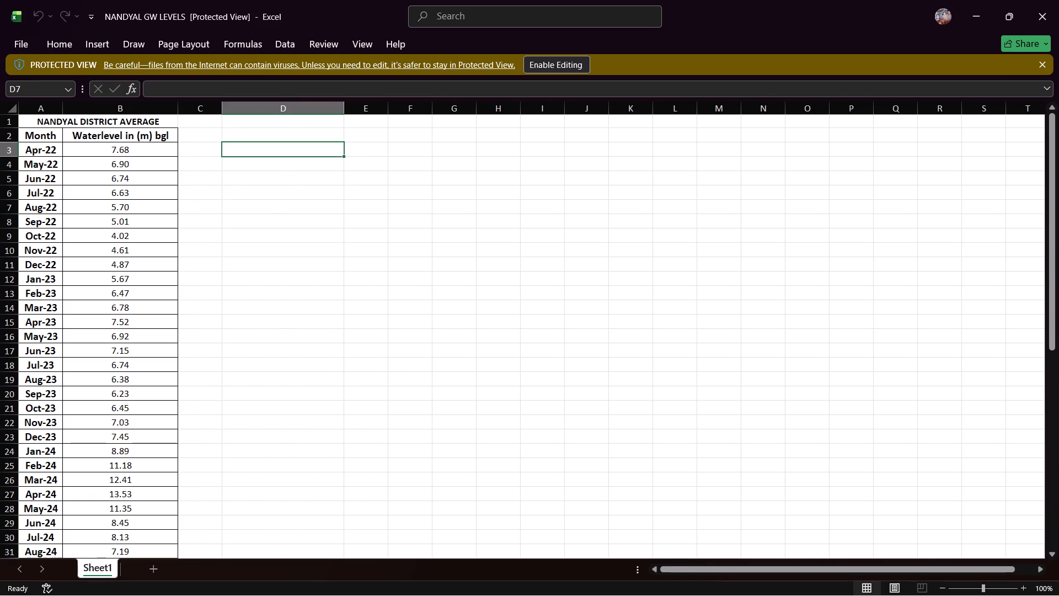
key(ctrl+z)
Enable editing of the NANDYAL GW LEVELS workbook.
click(565, 63)
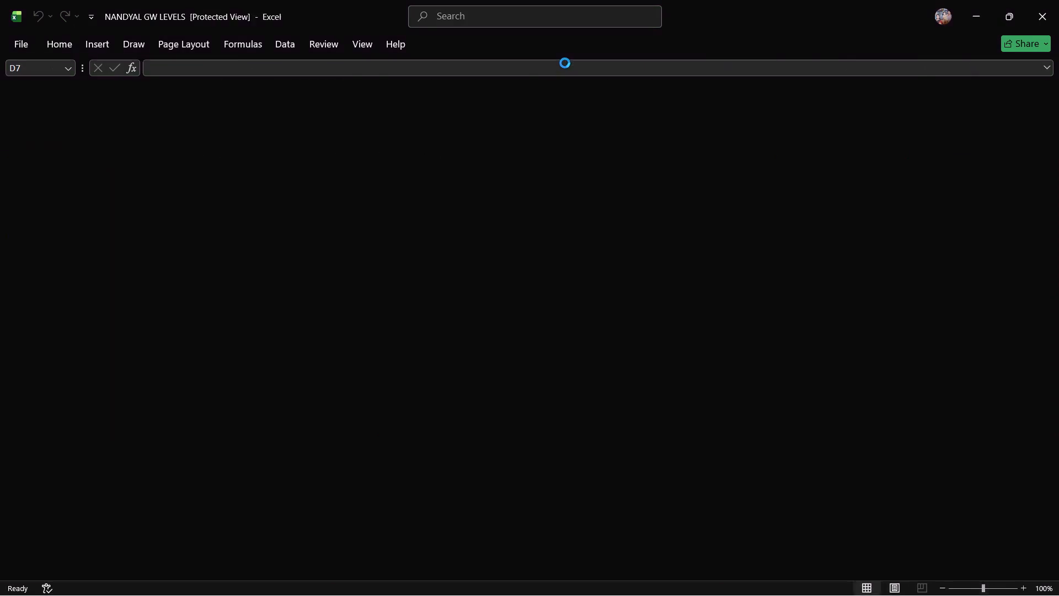
key(ctrl+z)
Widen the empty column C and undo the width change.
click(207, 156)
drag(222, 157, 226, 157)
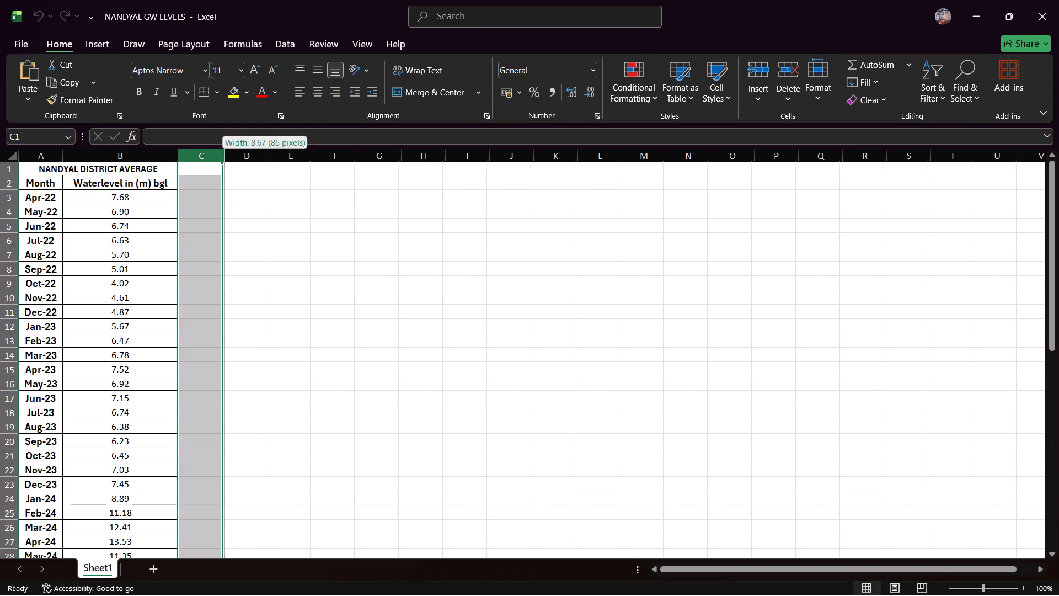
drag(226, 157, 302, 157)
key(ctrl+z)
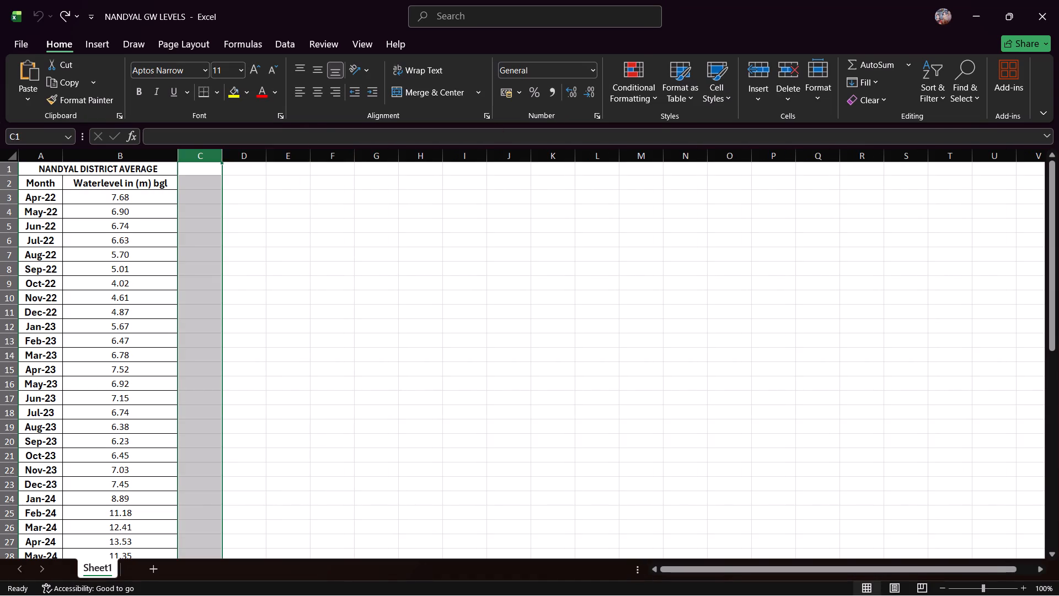
Widen the empty column D to make room for a title beside the existing table.
click(257, 158)
drag(267, 157, 391, 158)
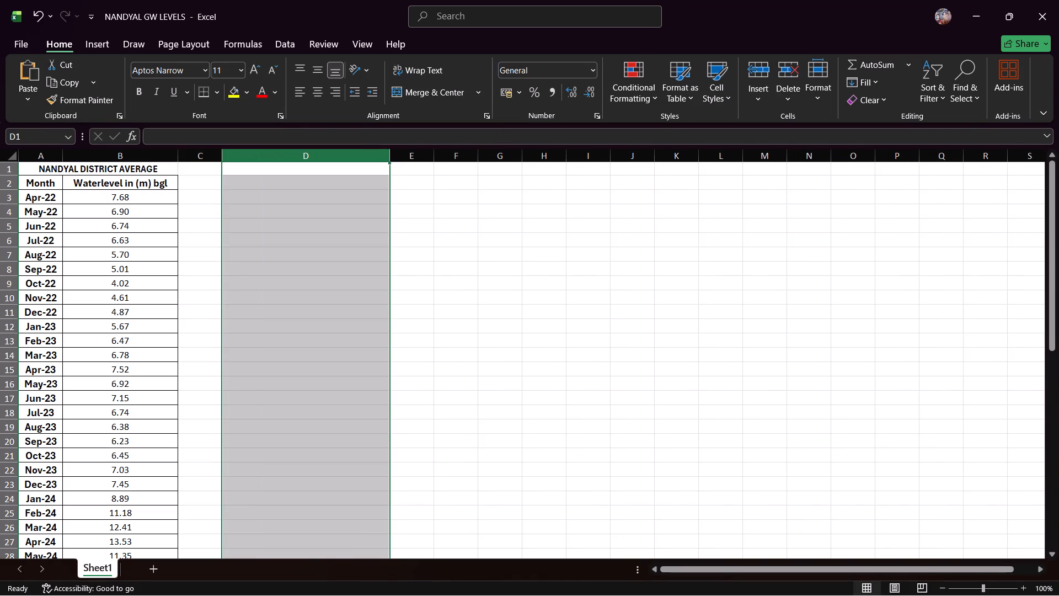
double_click(321, 170)
Copy the title text NANDYAL DISTRICT AVERAGE from merged cell A1 into cell D1.
click(127, 156)
click(125, 168)
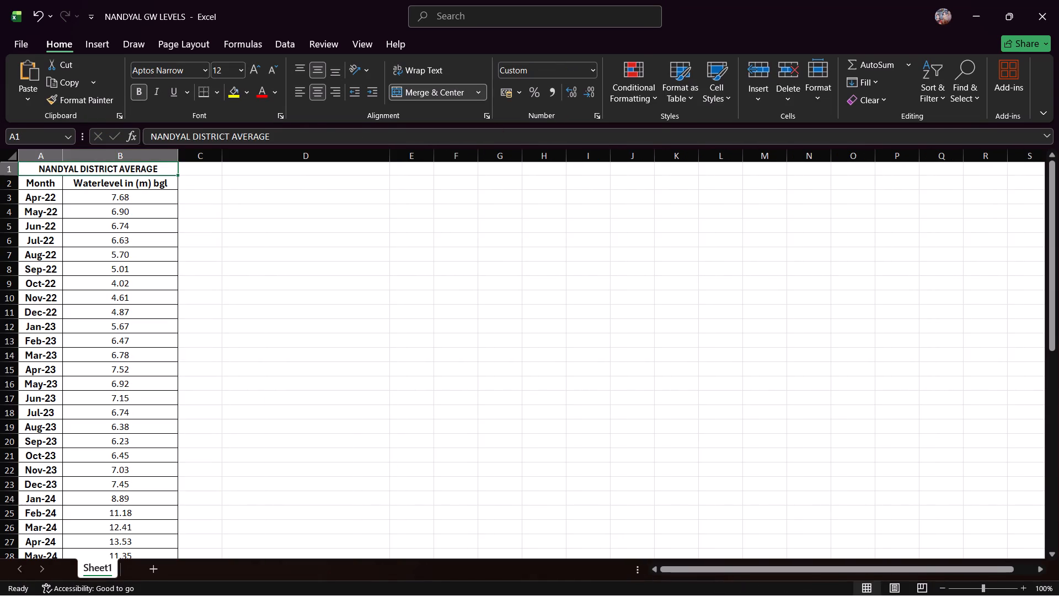
double_click(122, 169)
drag(170, 168, 50, 168)
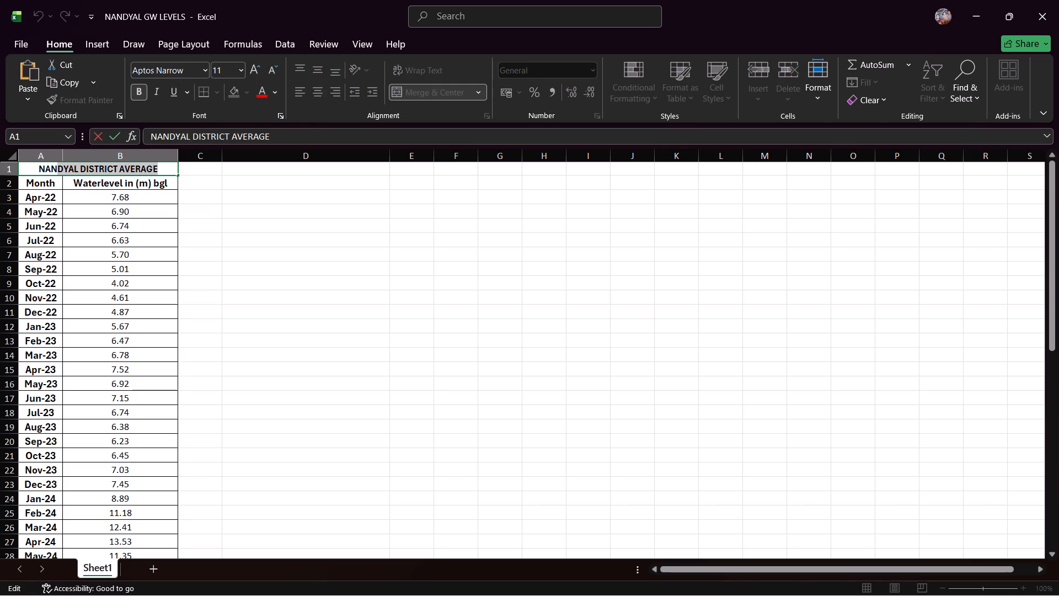
drag(50, 168, 33, 166)
key(ctrl+c)
click(281, 161)
triple_click(282, 171)
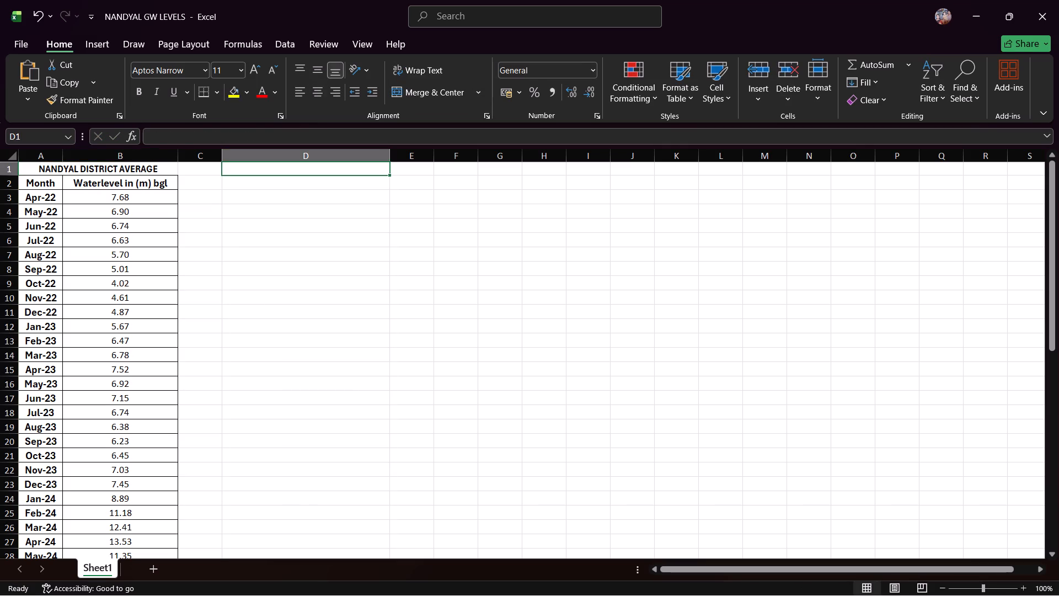
key(ctrl+v)
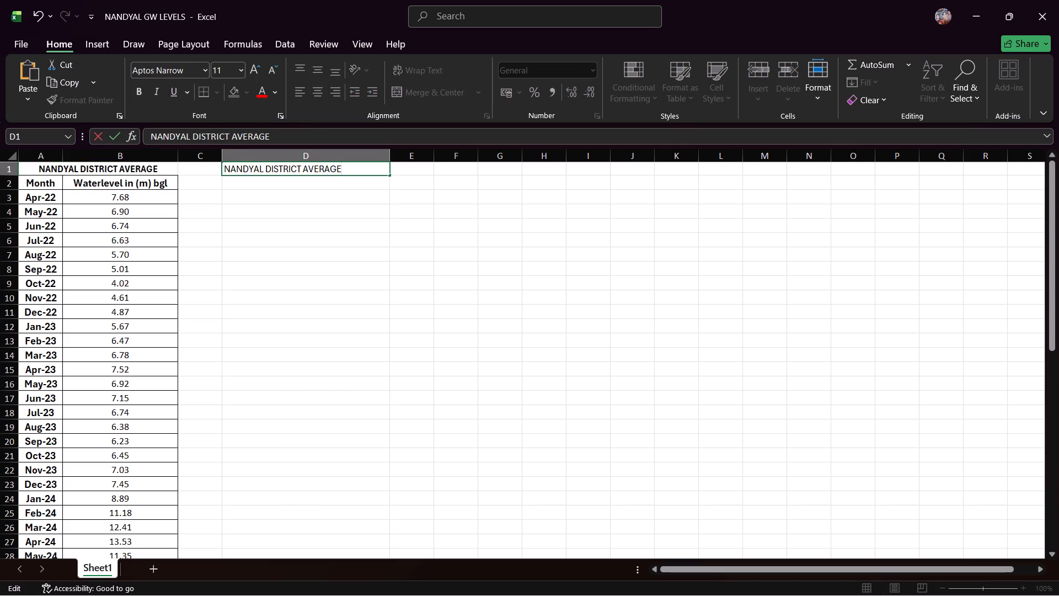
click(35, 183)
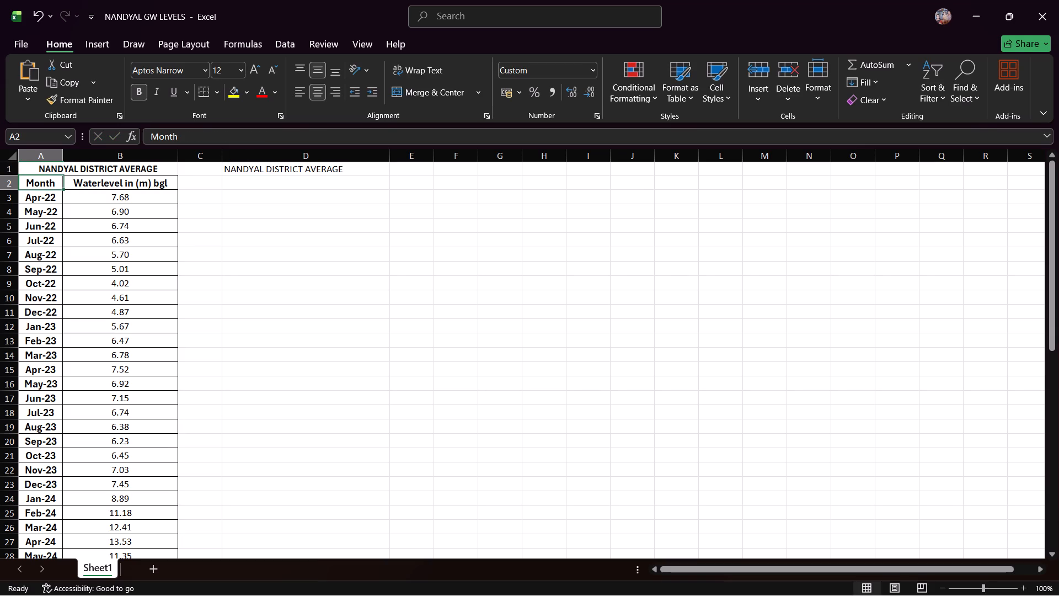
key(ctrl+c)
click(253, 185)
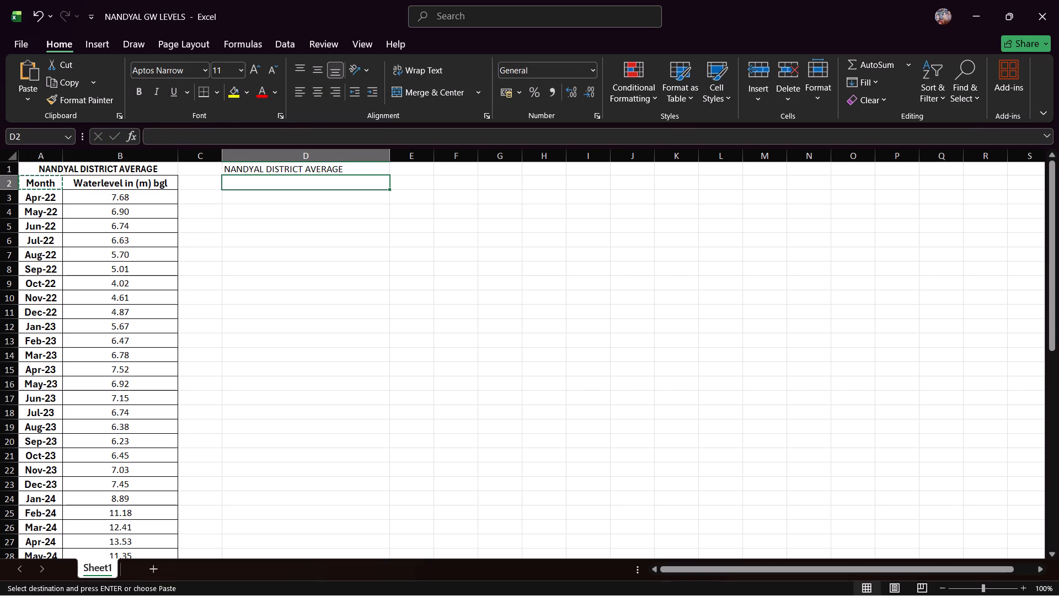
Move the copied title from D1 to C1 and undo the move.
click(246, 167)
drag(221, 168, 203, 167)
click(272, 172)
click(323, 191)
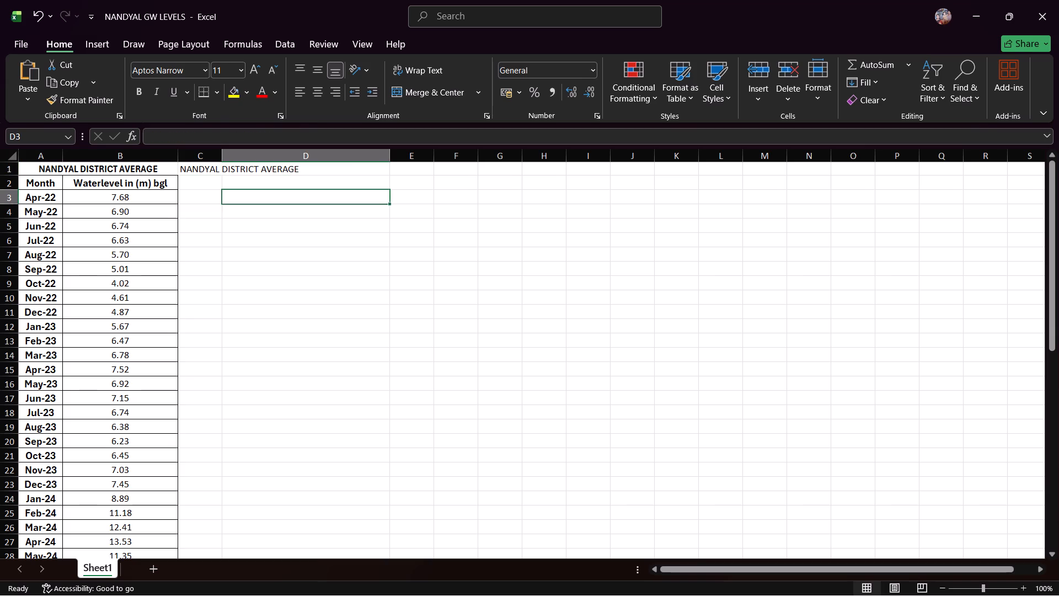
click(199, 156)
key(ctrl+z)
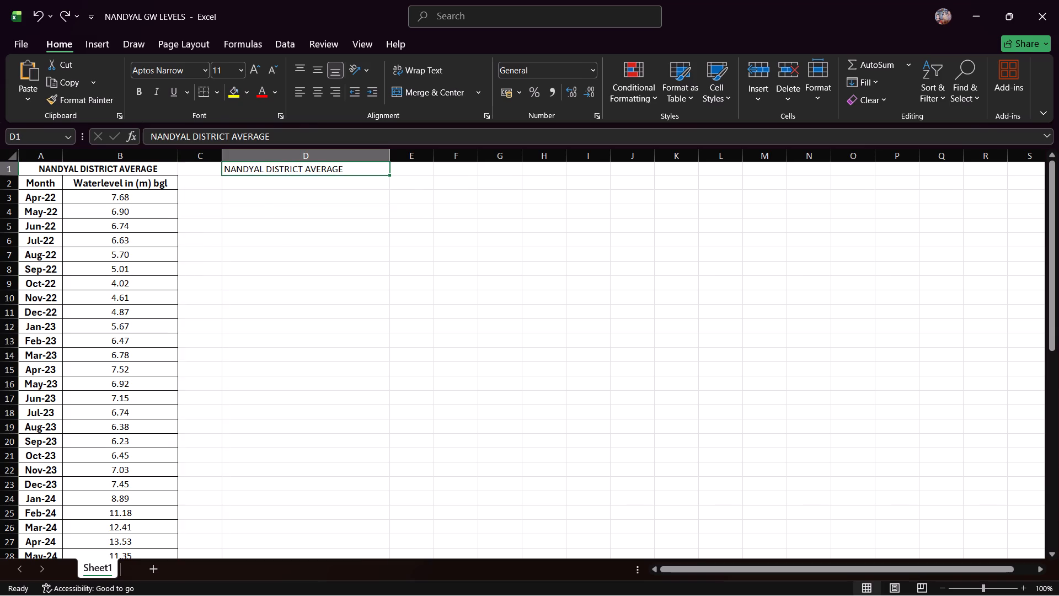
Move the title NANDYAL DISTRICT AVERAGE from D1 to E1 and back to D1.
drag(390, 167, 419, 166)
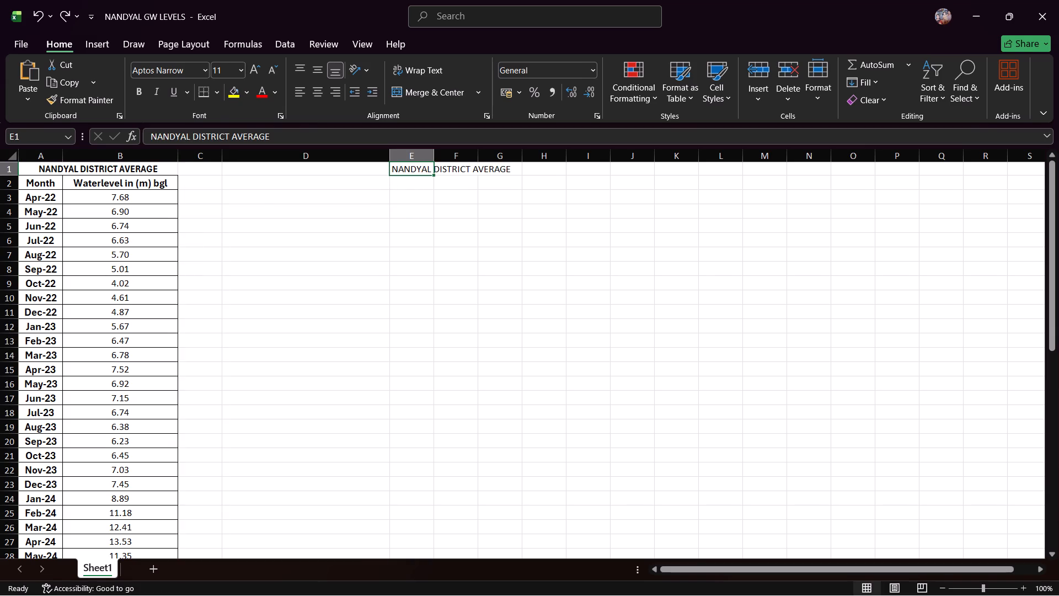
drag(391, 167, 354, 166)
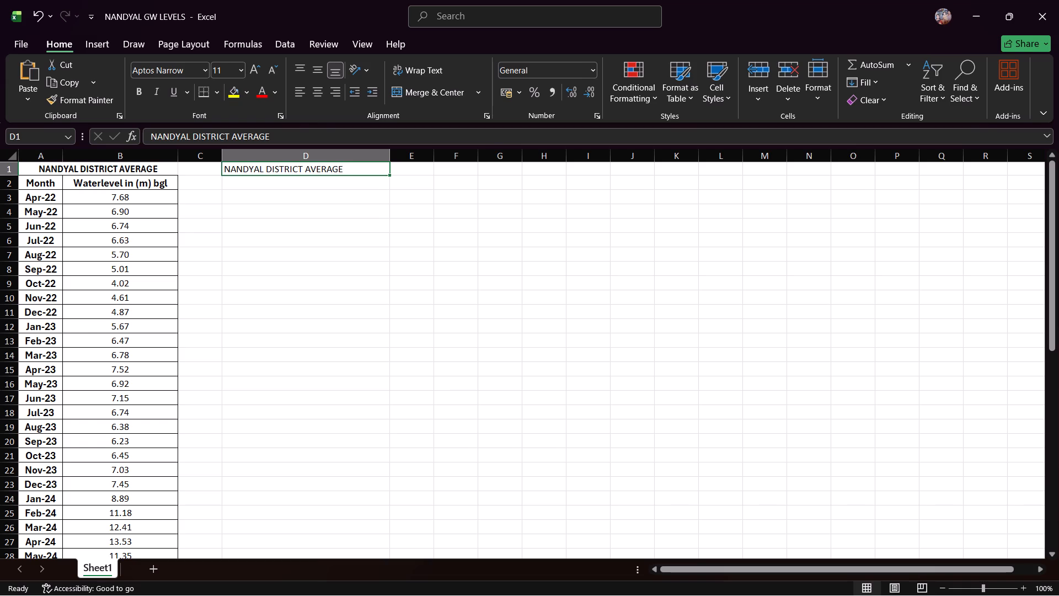
Narrow column D to about the width of the NANDYAL DISTRICT AVERAGE title.
drag(392, 154, 346, 153)
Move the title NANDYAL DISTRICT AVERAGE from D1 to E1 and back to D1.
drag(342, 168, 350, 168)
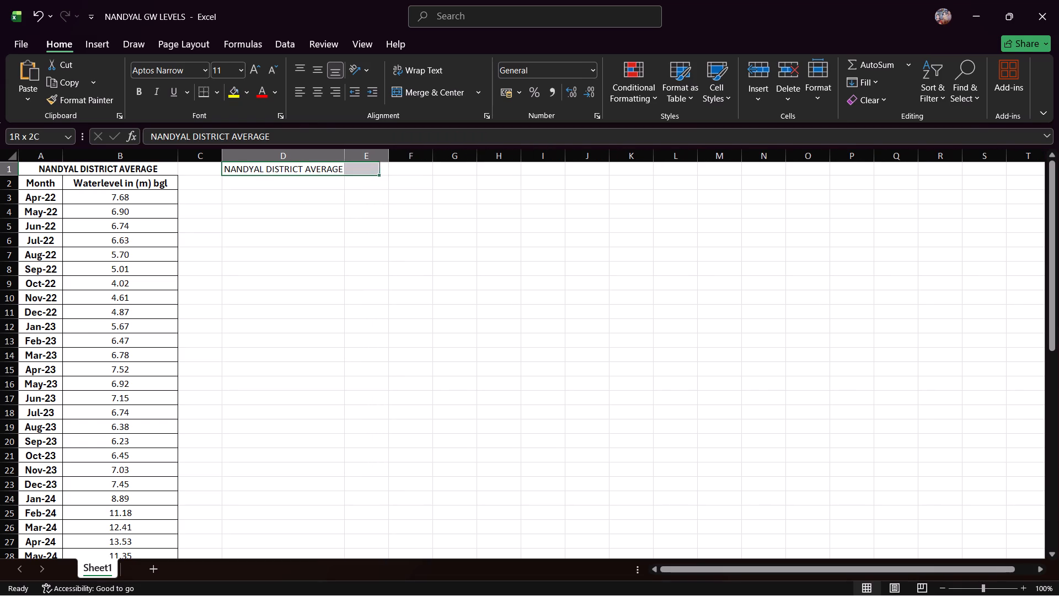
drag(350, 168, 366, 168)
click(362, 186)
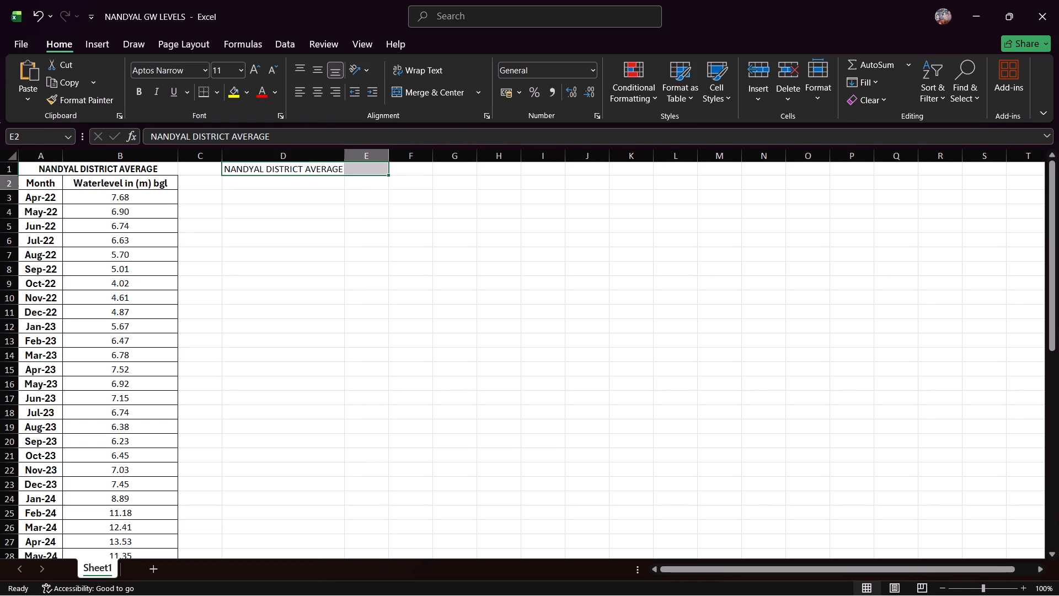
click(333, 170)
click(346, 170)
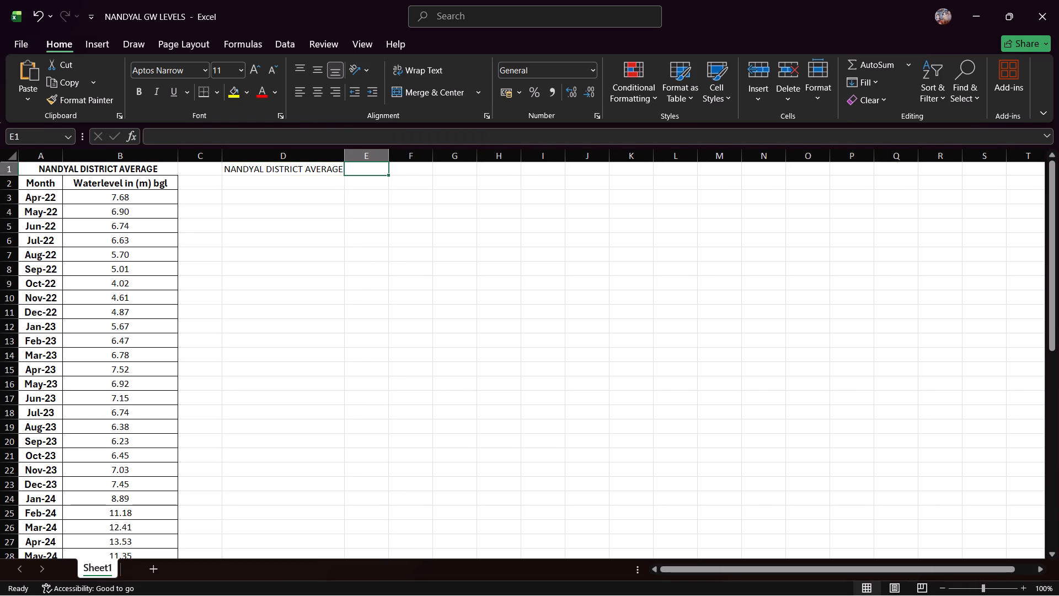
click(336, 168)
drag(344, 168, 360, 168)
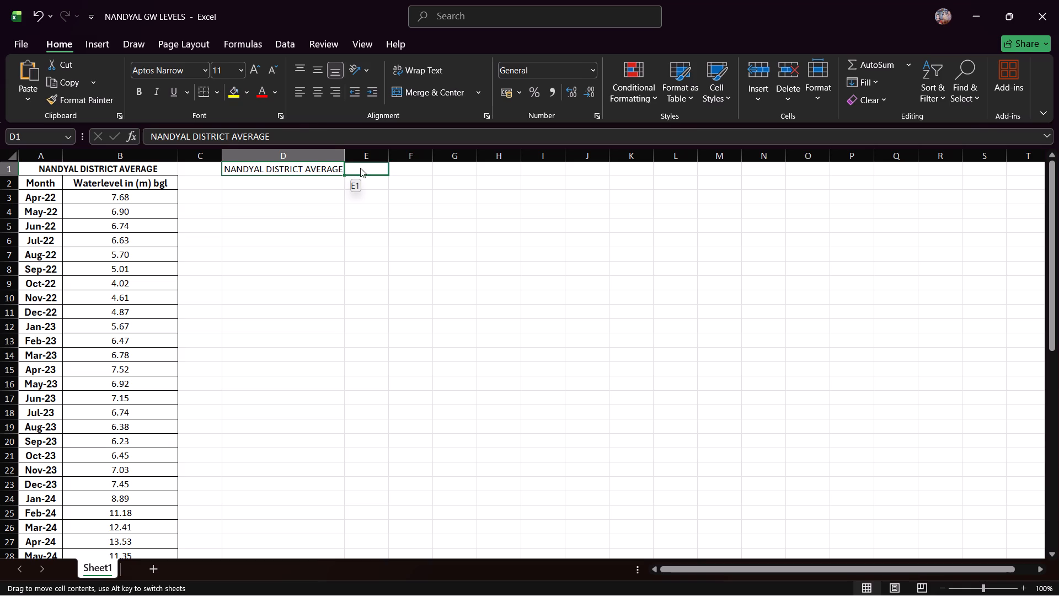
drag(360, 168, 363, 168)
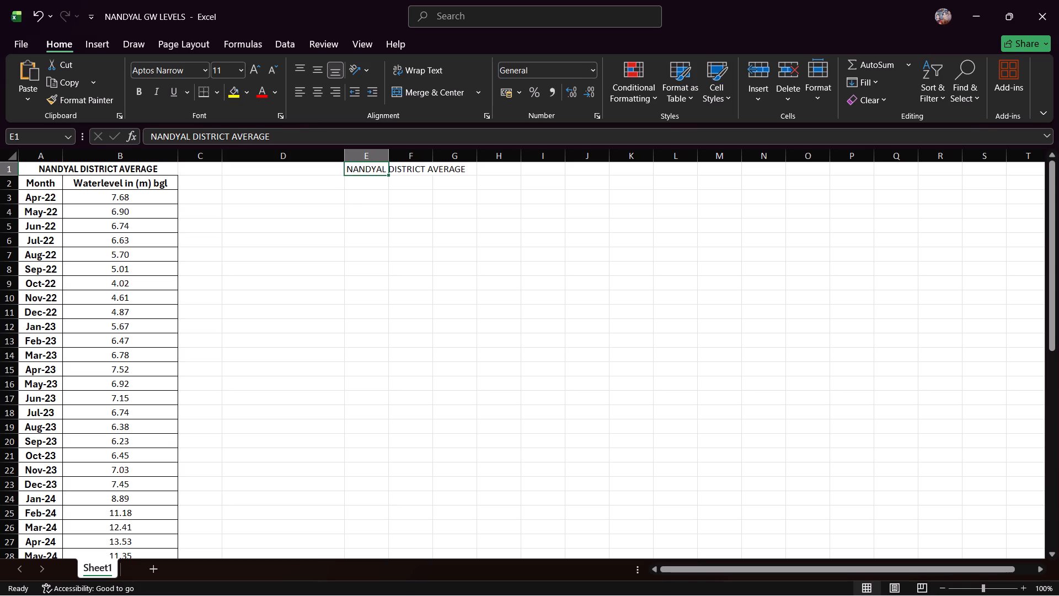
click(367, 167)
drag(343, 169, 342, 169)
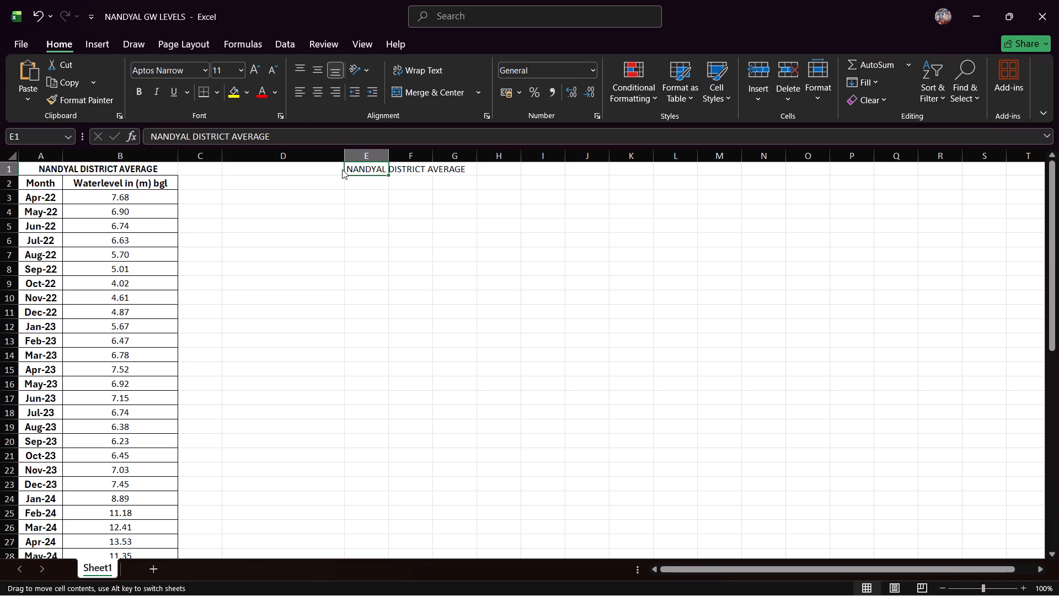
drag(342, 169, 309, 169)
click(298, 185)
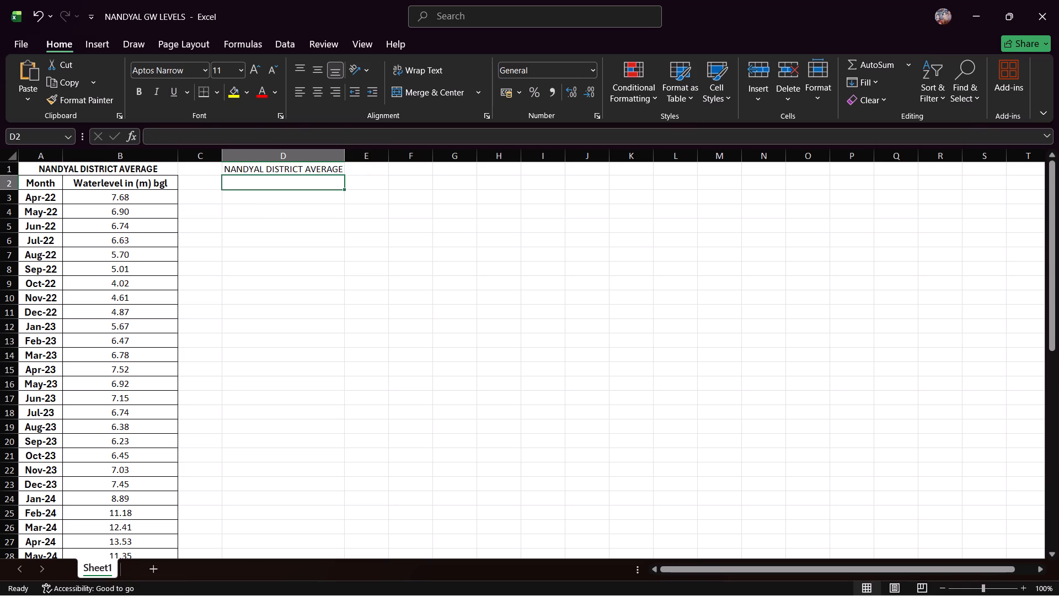
Make the NANDYAL DISTRICT AVERAGE title in D1 bold.
alt+scroll(279, 205, up, 1)
alt+scroll(279, 205, down, 1)
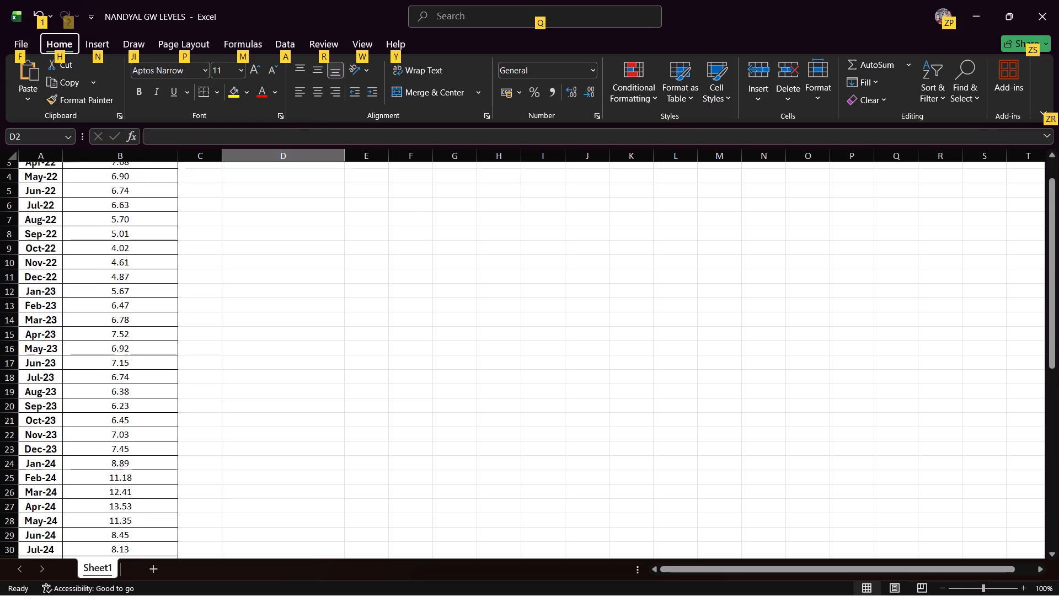
click(280, 205)
scroll(280, 205, up, 4)
click(268, 187)
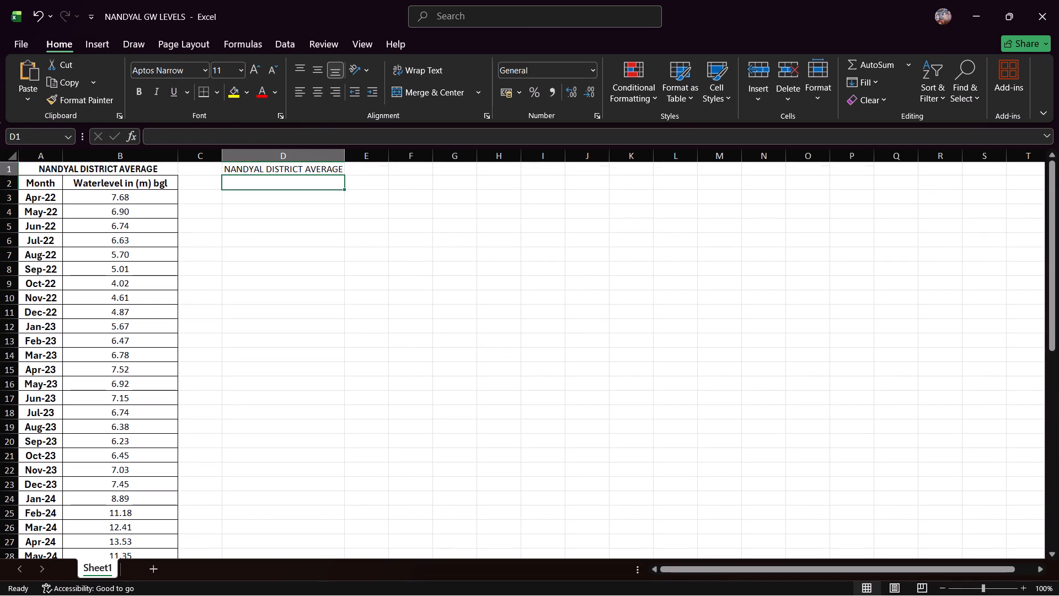
click(255, 170)
click(131, 94)
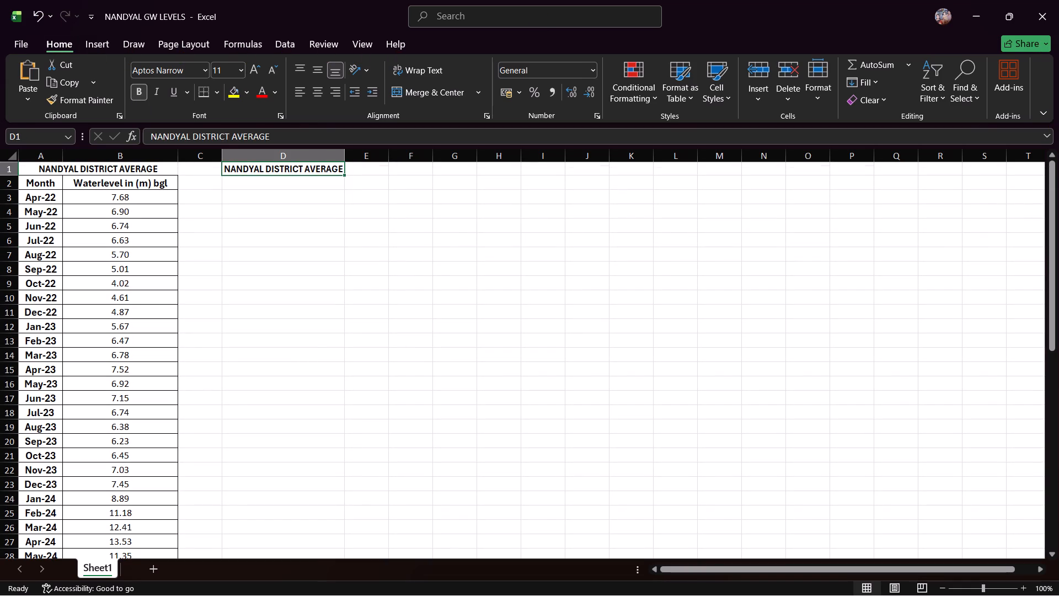
click(44, 182)
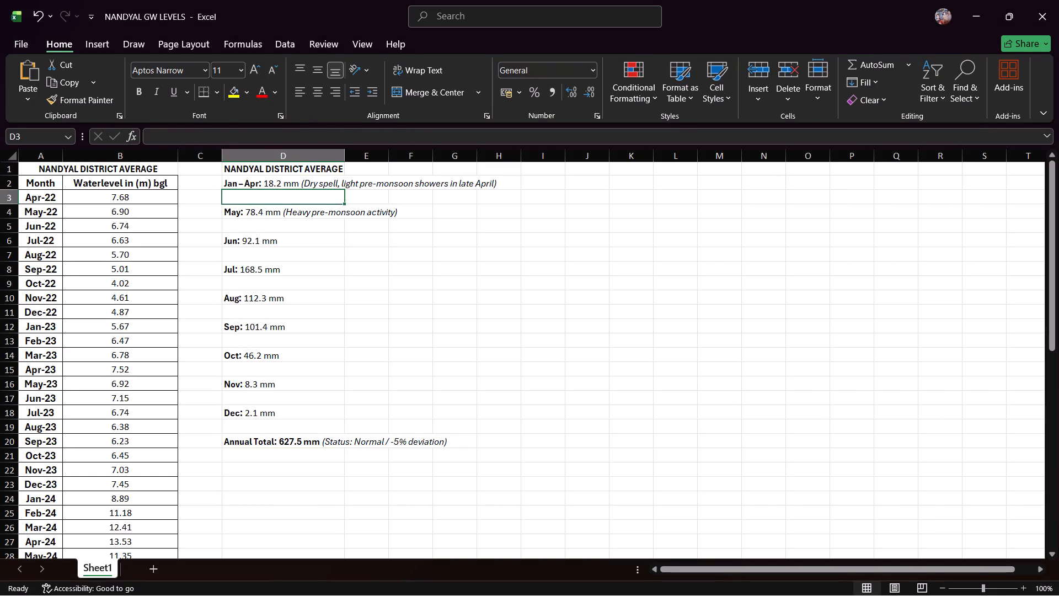
click(325, 175)
click(326, 175)
key(Return)
key(Return)
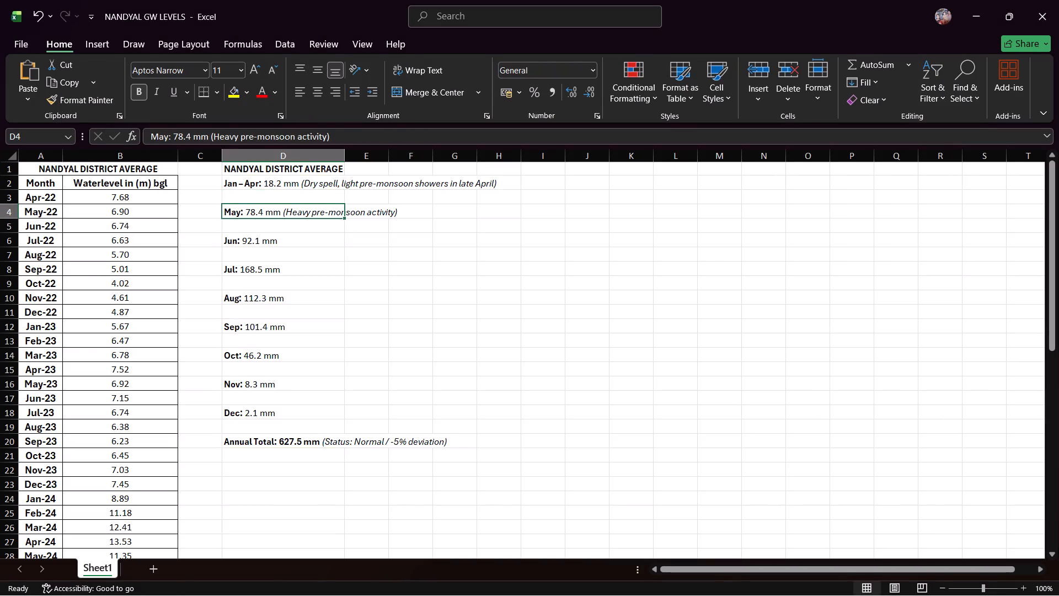
click(309, 187)
click(236, 184)
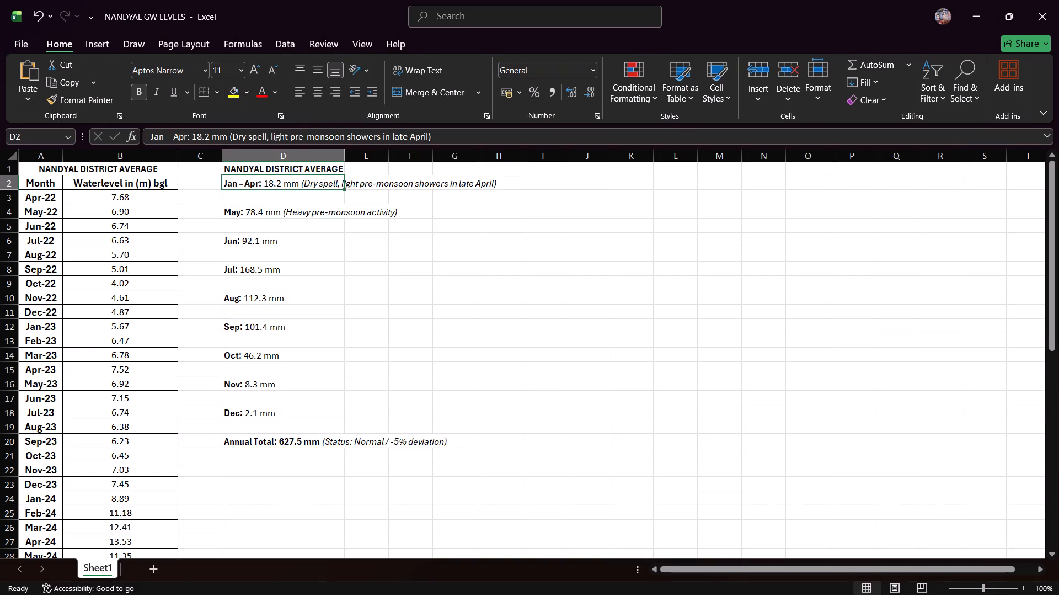
drag(252, 184, 250, 203)
drag(251, 179, 251, 195)
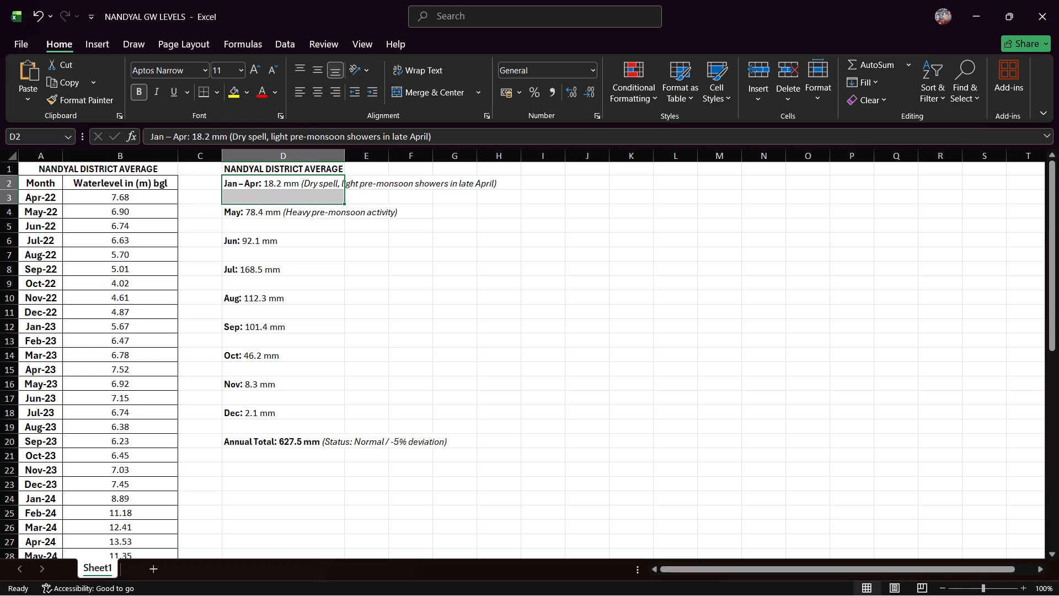
click(259, 188)
click(312, 180)
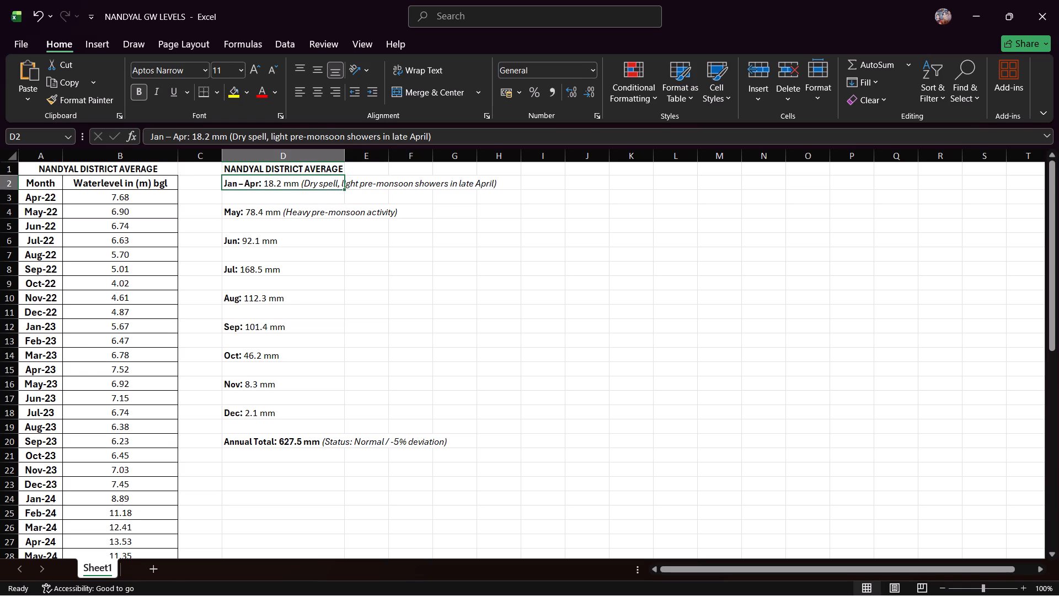
drag(301, 188, 299, 197)
click(272, 182)
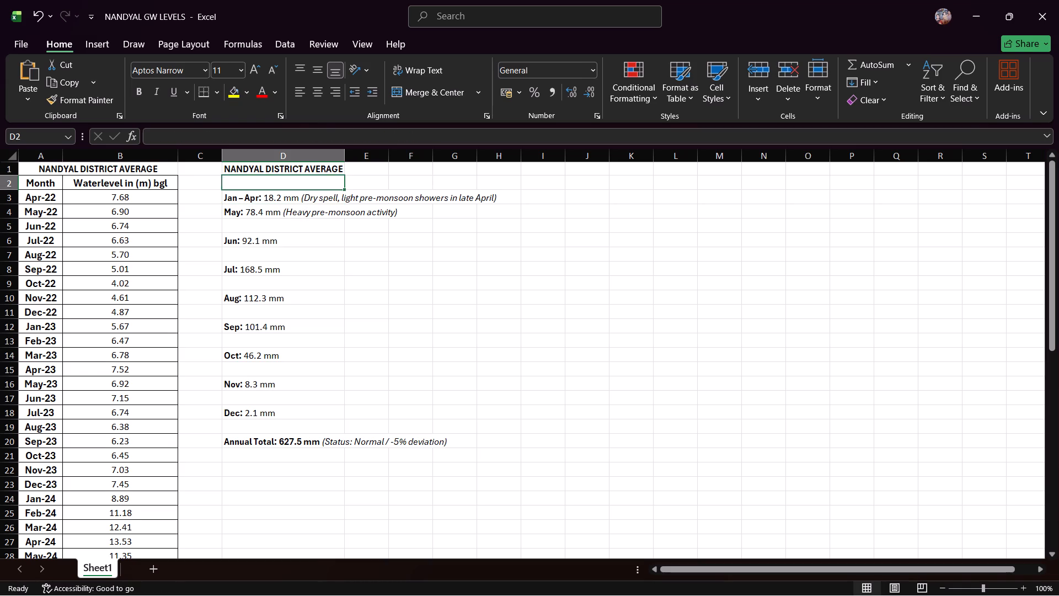
Move the Jun entry up to D5 and the Jul entry up to D6, closing the gaps below May.
click(270, 242)
drag(270, 233, 269, 222)
click(275, 268)
drag(275, 263, 271, 247)
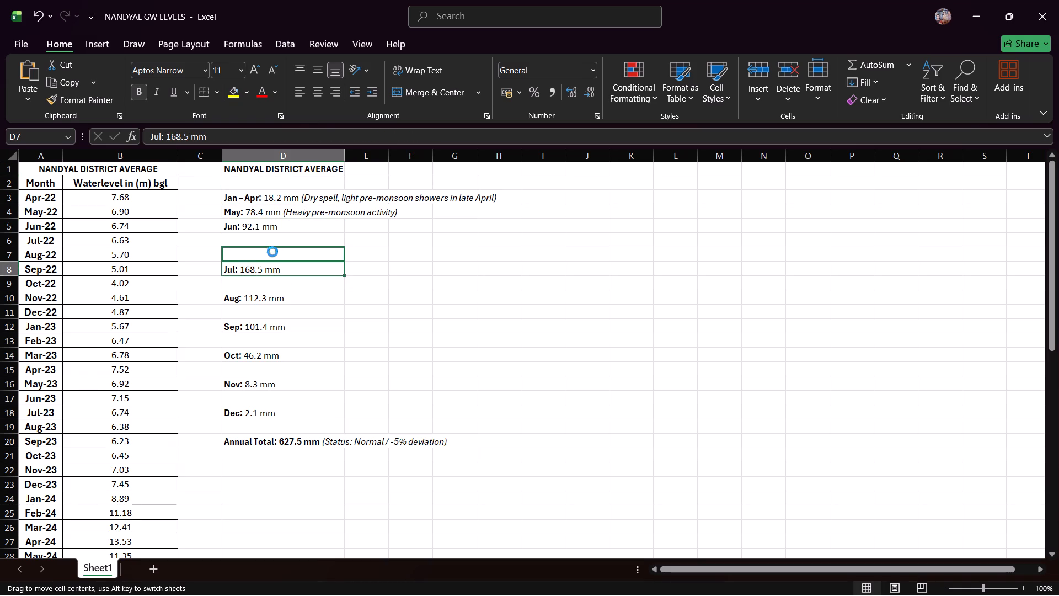
drag(270, 246, 270, 235)
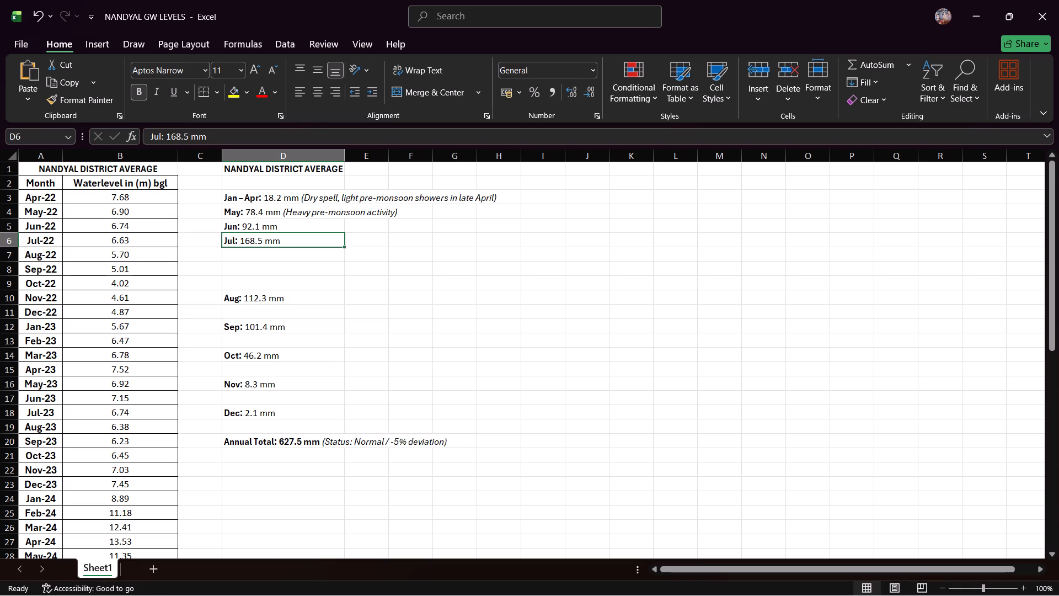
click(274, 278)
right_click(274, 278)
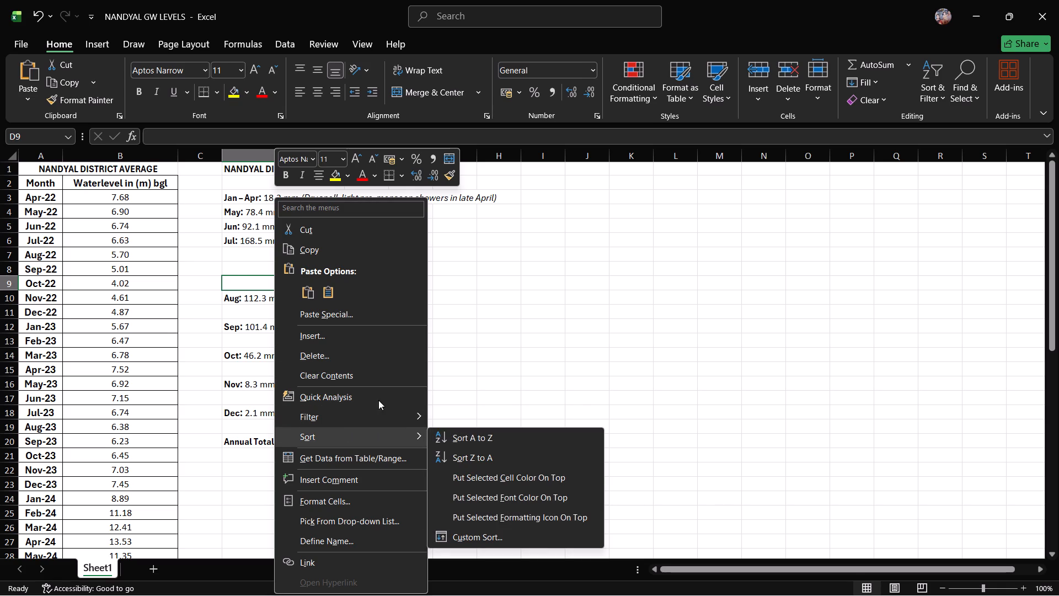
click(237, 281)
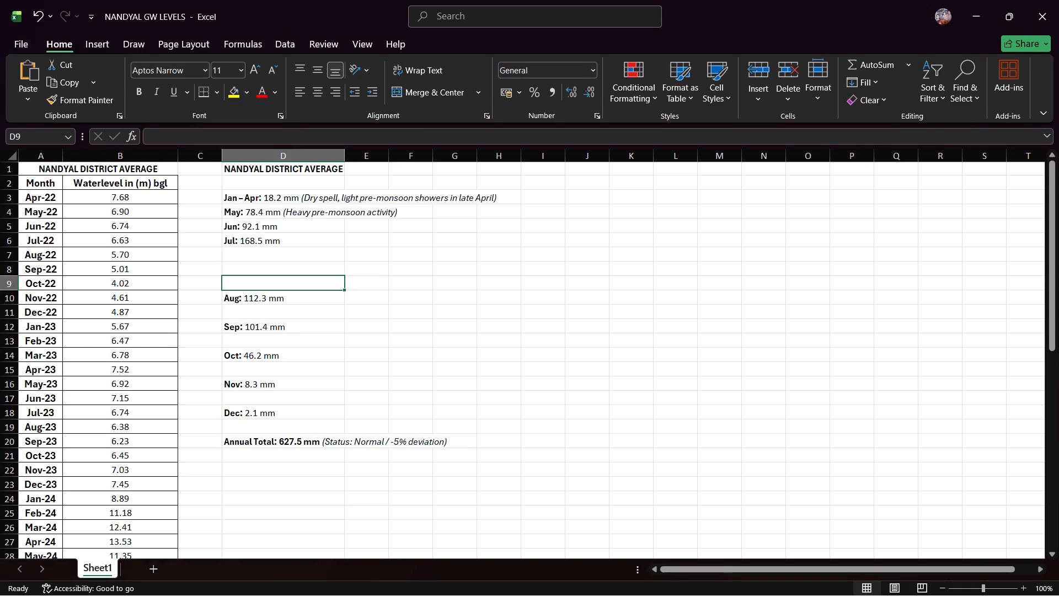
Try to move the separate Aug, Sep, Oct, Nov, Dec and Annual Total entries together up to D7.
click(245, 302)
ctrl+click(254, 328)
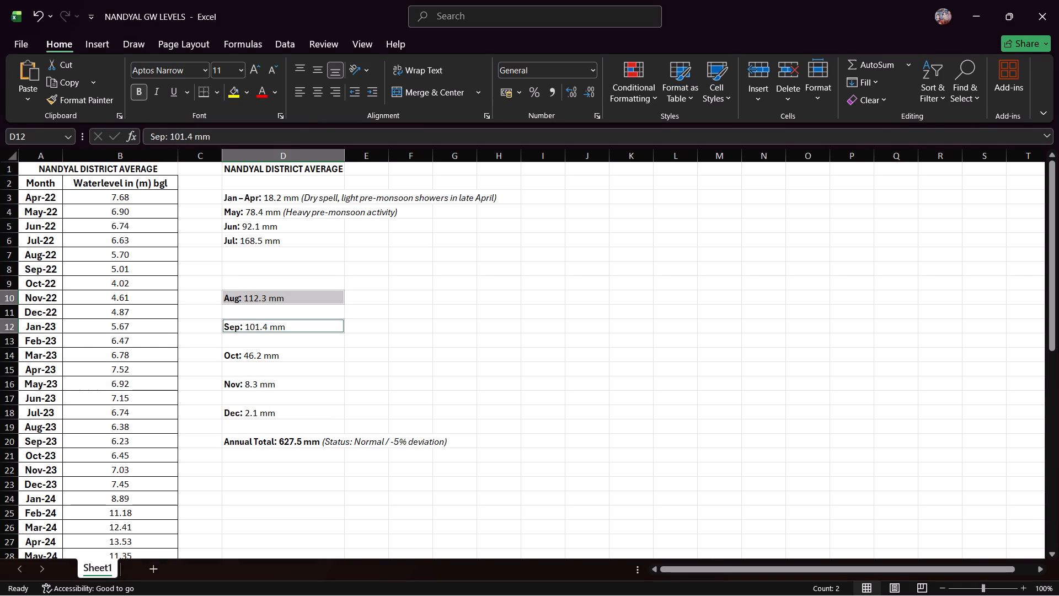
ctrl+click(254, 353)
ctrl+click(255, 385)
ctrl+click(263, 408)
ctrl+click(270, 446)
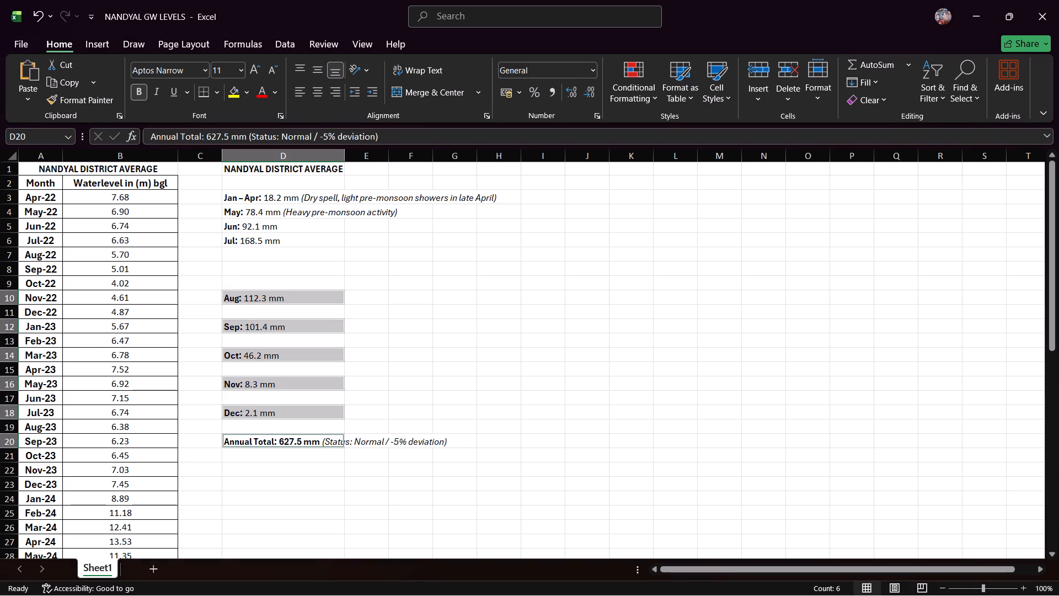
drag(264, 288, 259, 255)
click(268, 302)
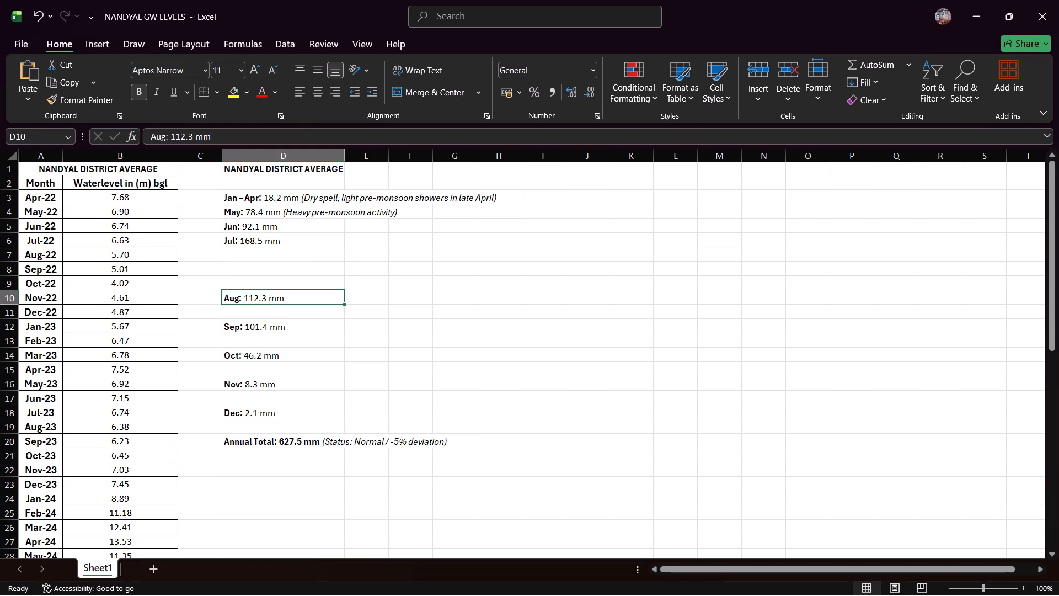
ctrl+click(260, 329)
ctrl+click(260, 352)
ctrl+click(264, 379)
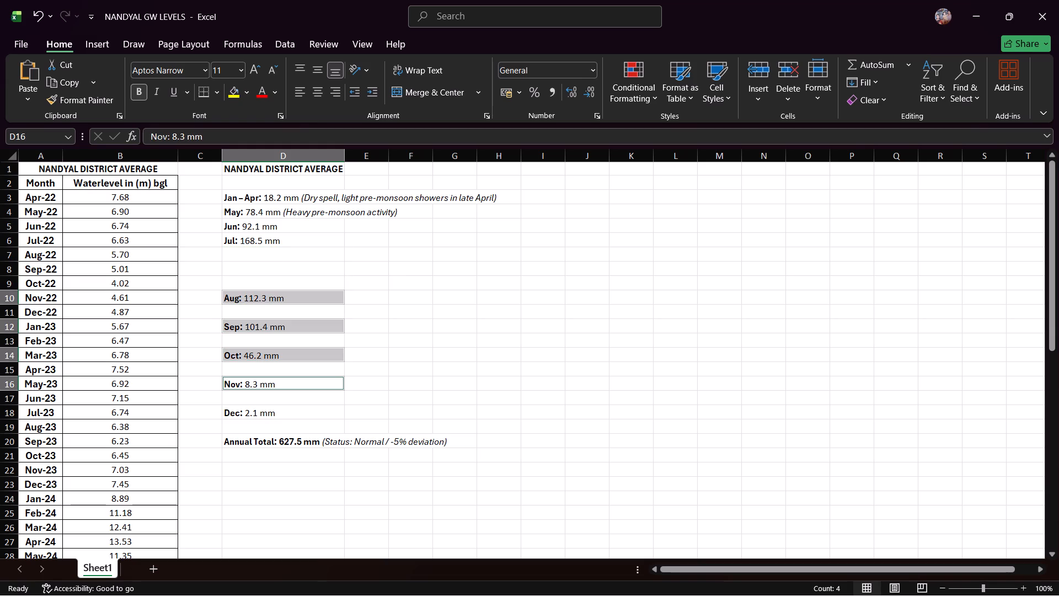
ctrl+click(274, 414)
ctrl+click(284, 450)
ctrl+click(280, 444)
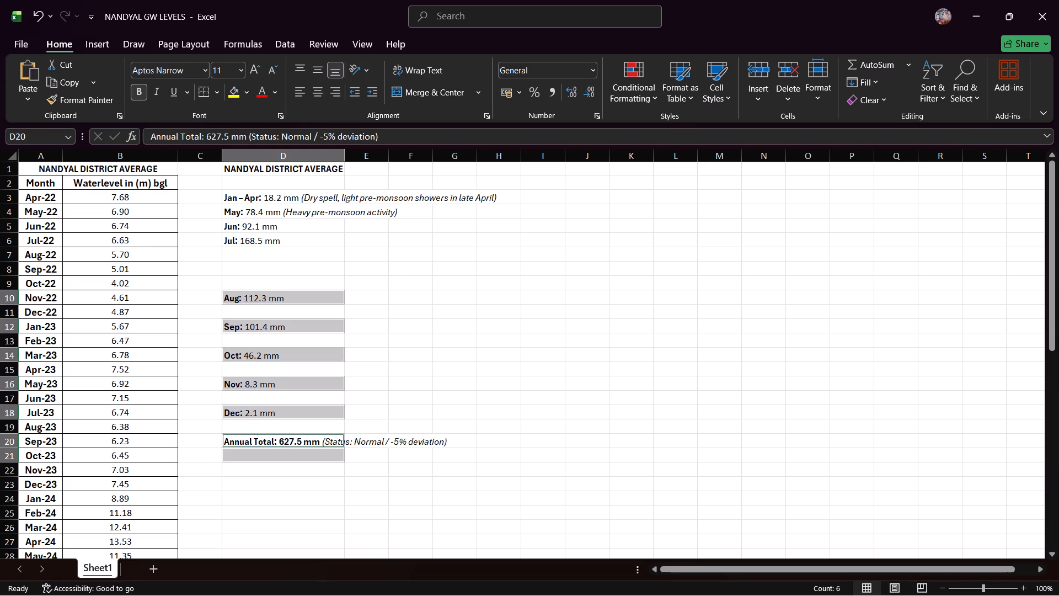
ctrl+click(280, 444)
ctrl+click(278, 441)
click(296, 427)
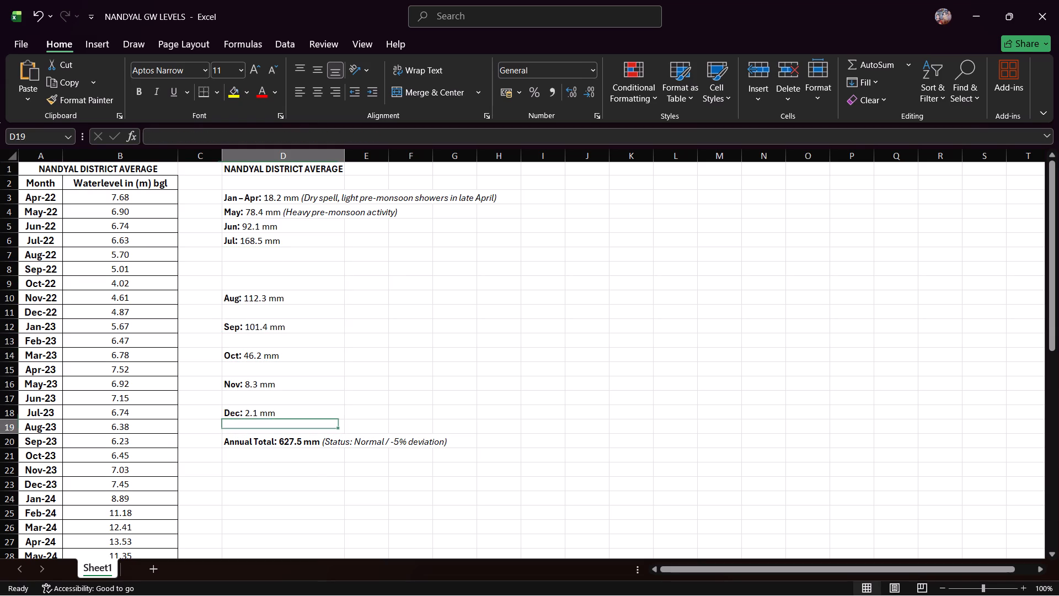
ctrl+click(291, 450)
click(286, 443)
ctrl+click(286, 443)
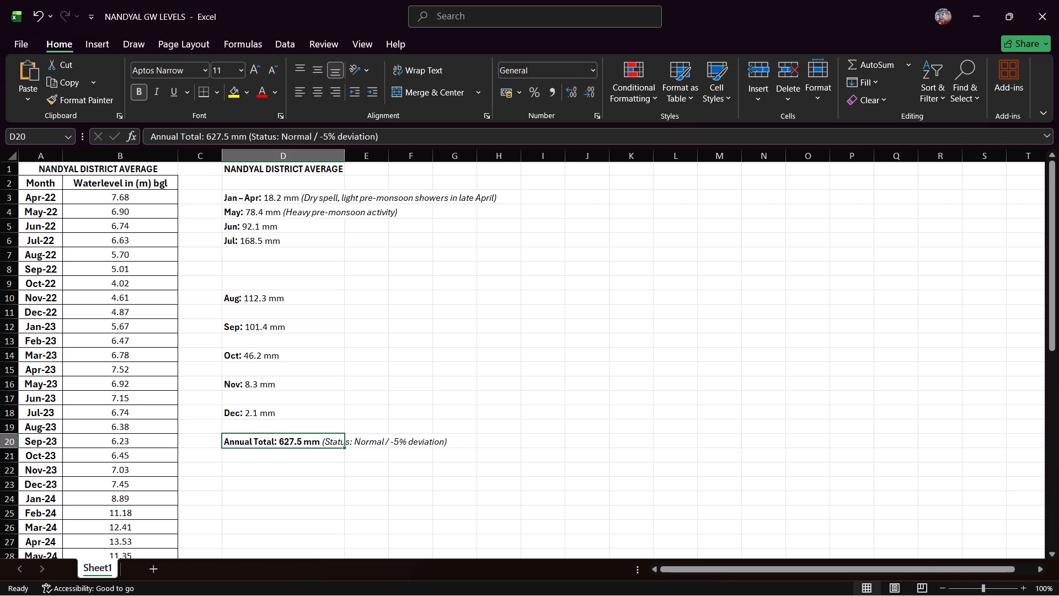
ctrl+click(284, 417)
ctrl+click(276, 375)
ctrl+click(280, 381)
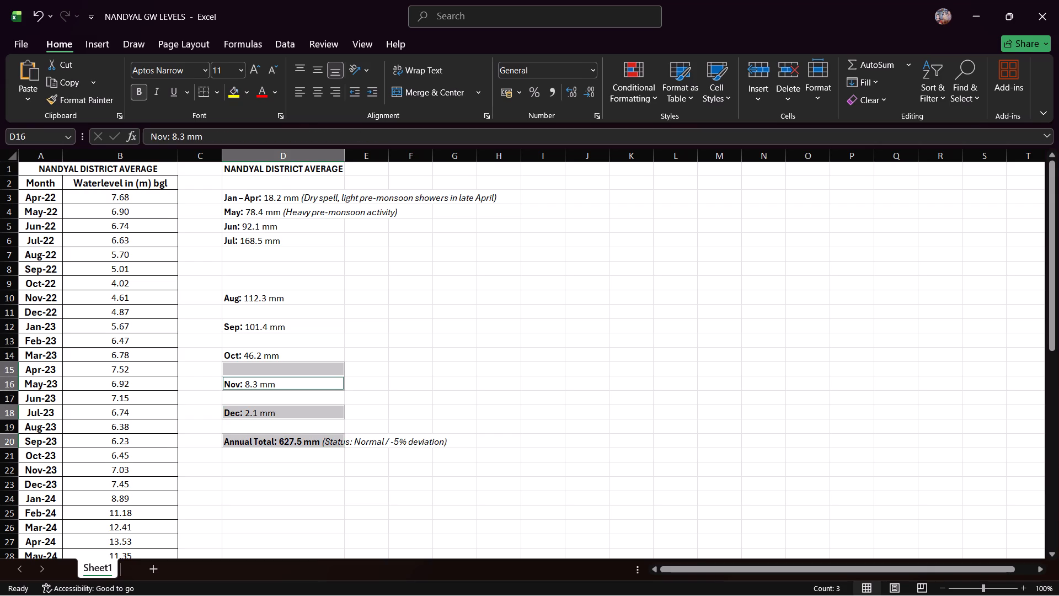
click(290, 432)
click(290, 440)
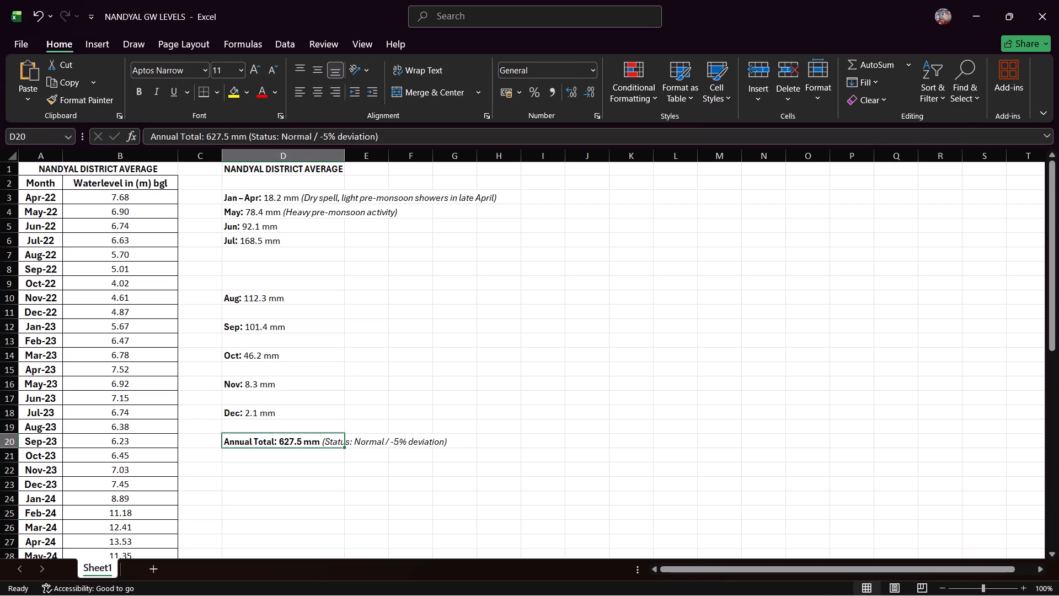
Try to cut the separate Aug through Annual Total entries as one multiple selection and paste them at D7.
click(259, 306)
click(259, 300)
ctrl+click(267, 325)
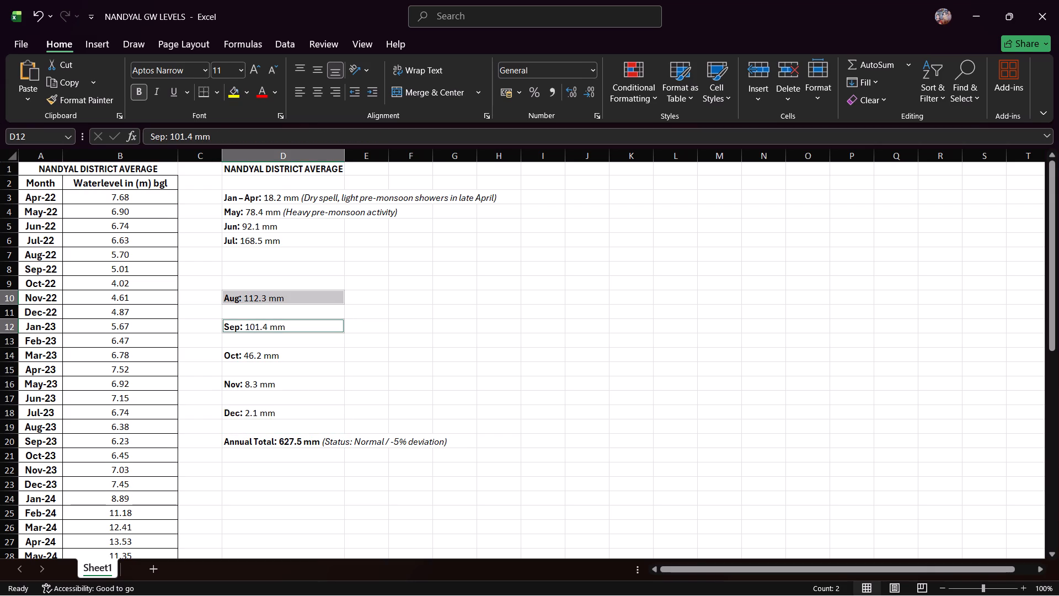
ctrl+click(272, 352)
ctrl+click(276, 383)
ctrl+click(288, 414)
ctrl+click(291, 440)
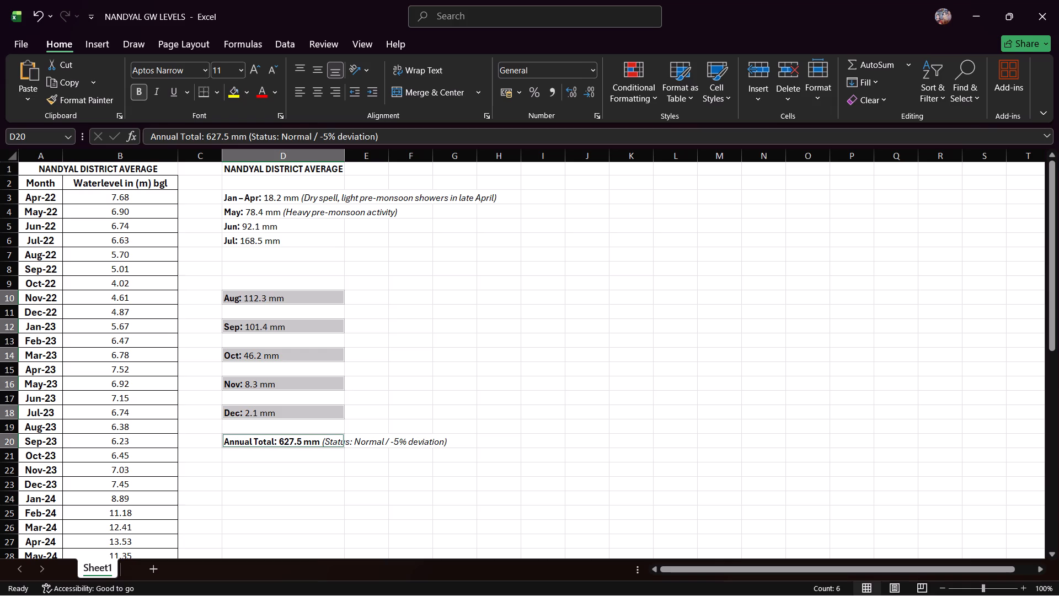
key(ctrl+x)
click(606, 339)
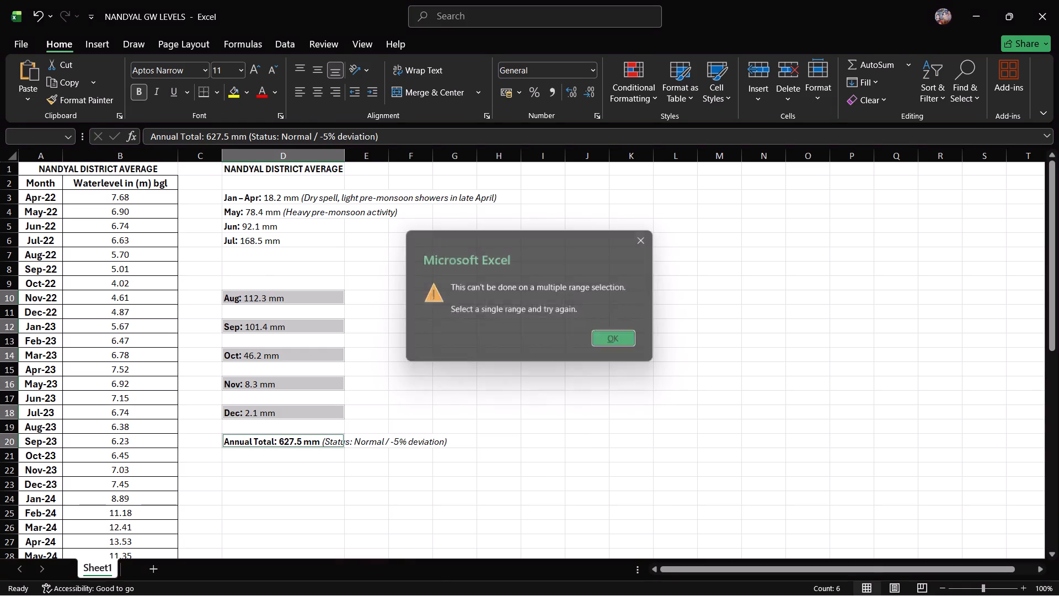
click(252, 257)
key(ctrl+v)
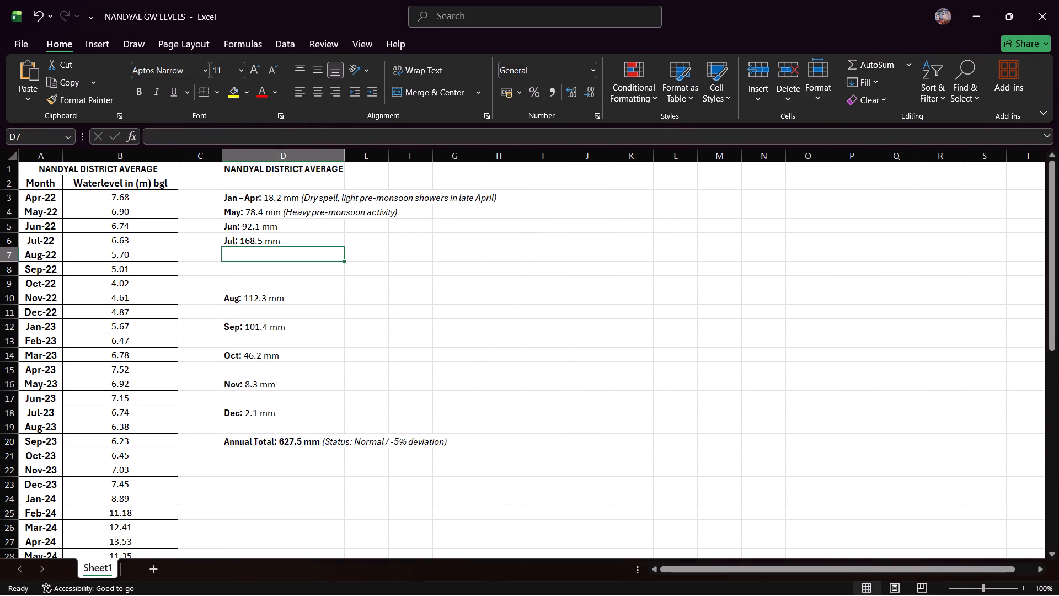
Move the Aug, Sep and Oct rainfall entries individually up to D7, D8 and D9, directly below Jul.
click(312, 329)
click(267, 304)
drag(260, 290, 256, 258)
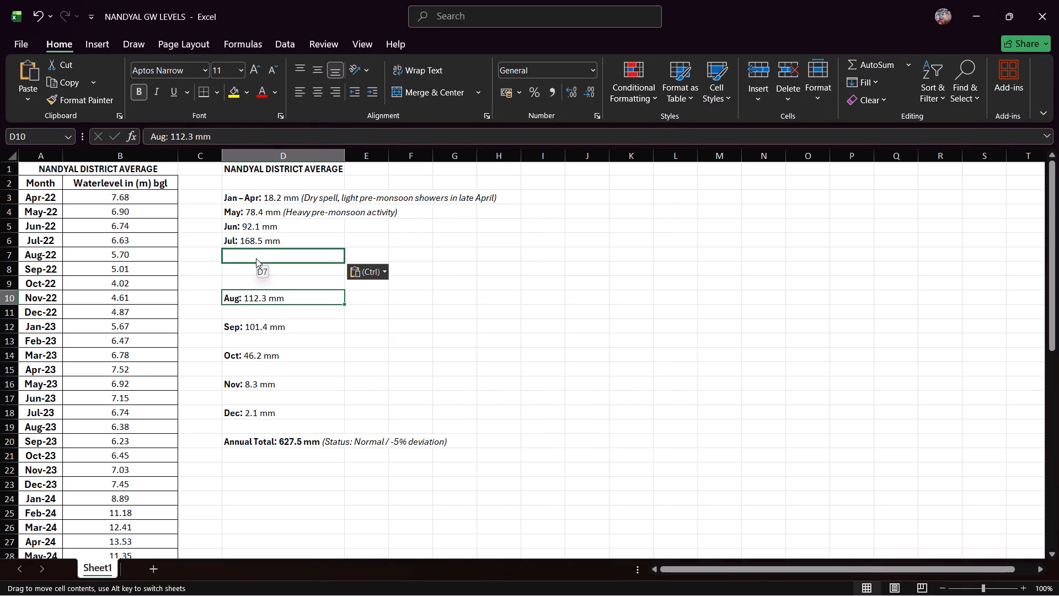
drag(256, 258, 256, 257)
click(274, 323)
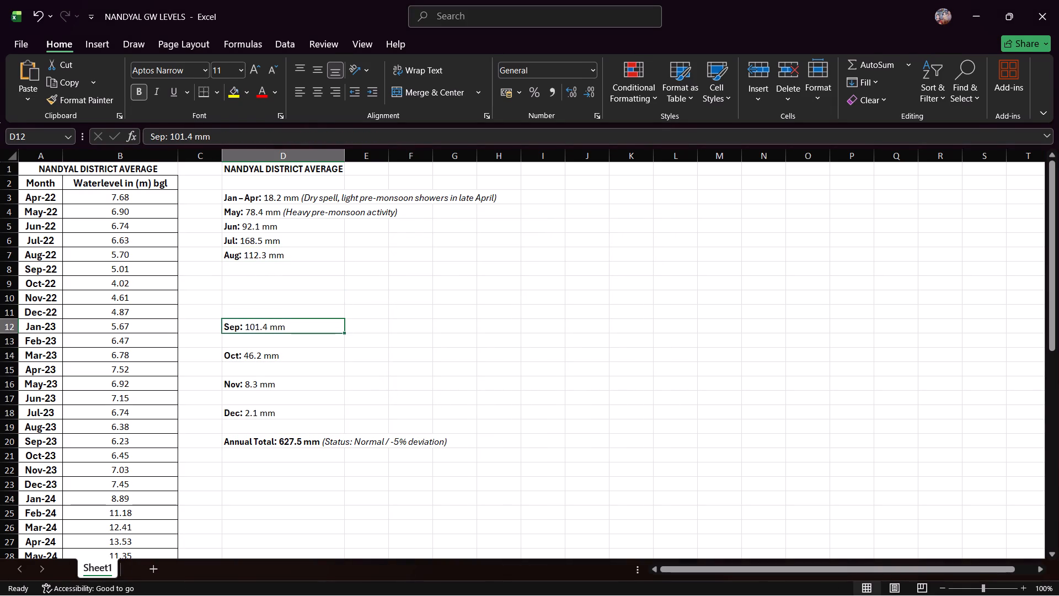
drag(265, 318, 259, 270)
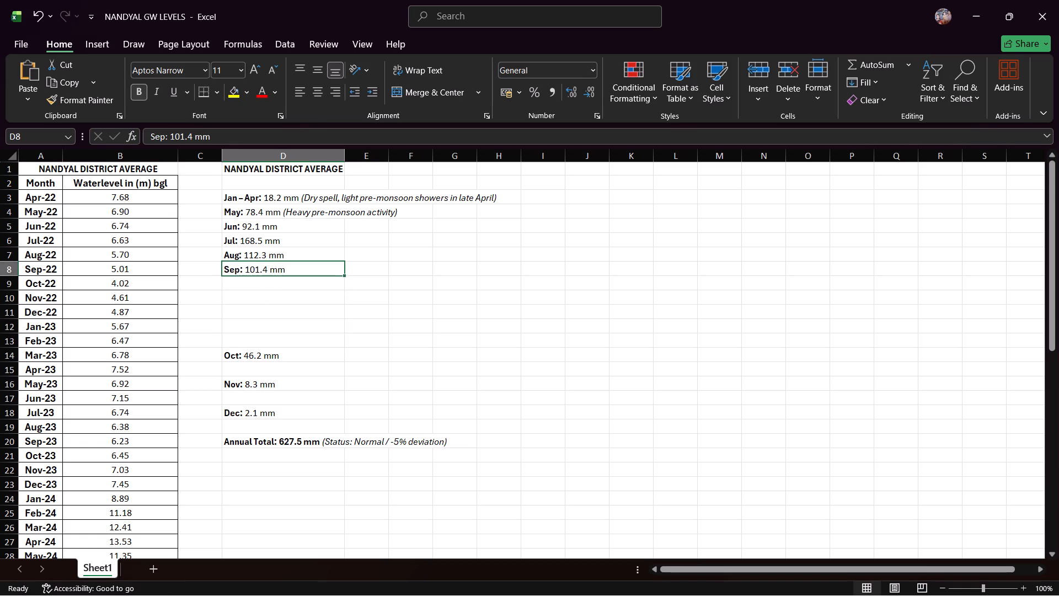
click(265, 358)
click(264, 352)
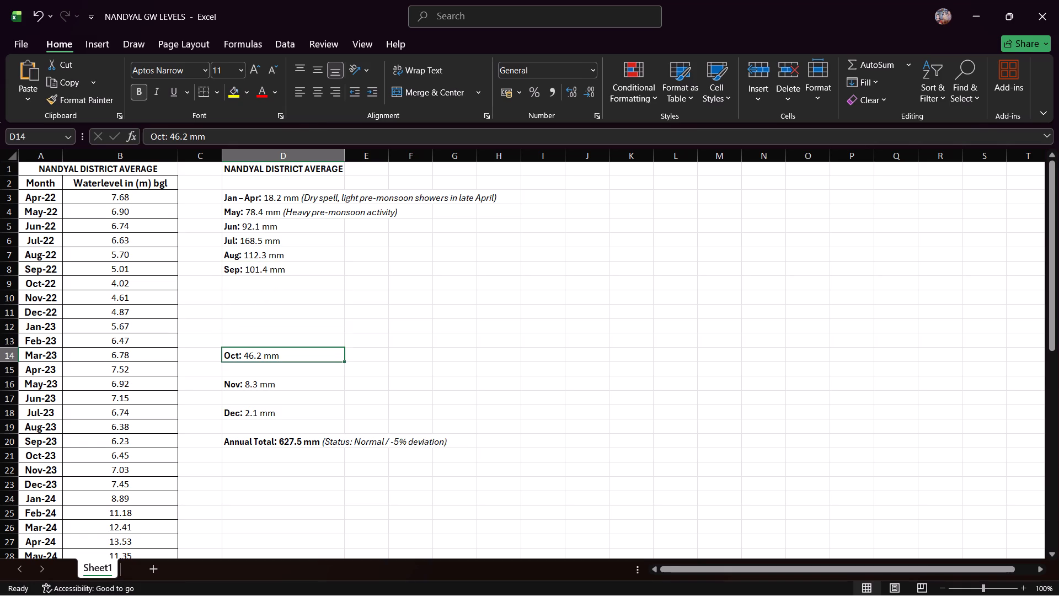
drag(261, 347, 249, 284)
Move the Nov, Dec and Annual Total entries individually up to D10, D11 and D12, directly below Oct.
click(260, 390)
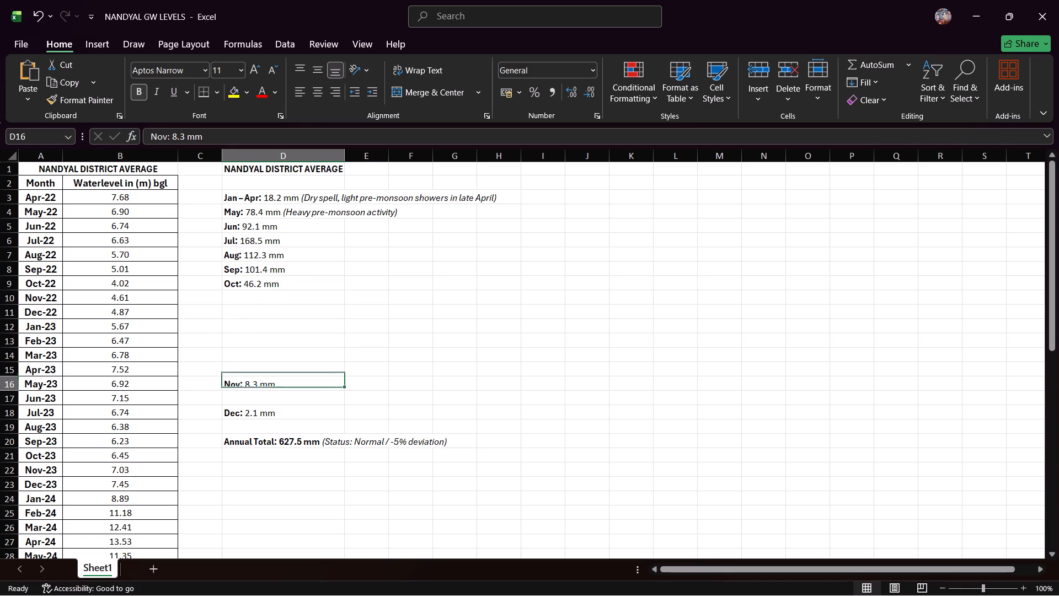
drag(259, 376, 256, 300)
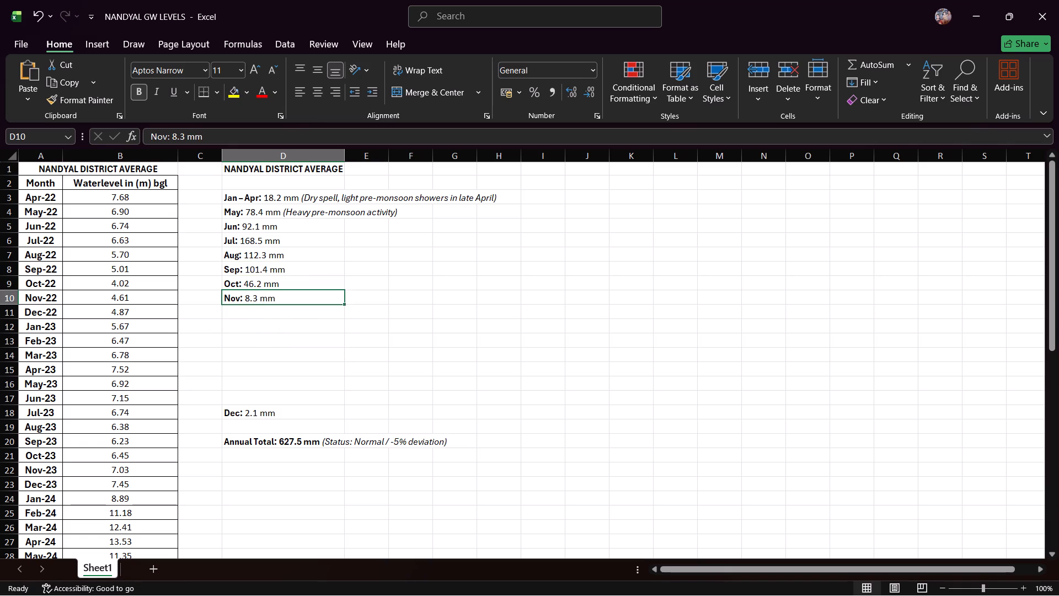
click(272, 408)
drag(266, 406, 252, 317)
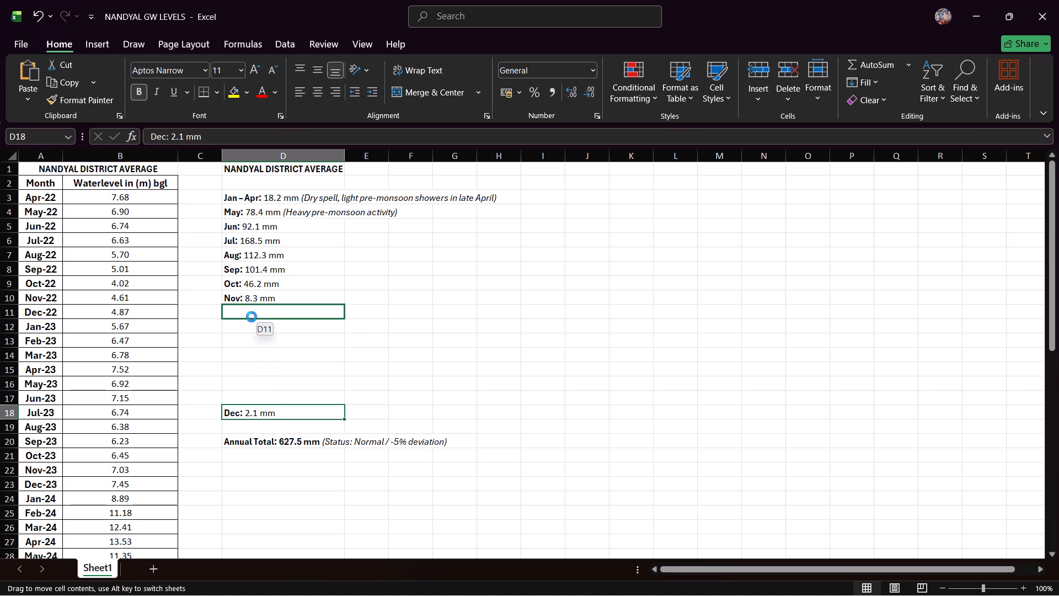
click(270, 442)
drag(264, 434, 263, 428)
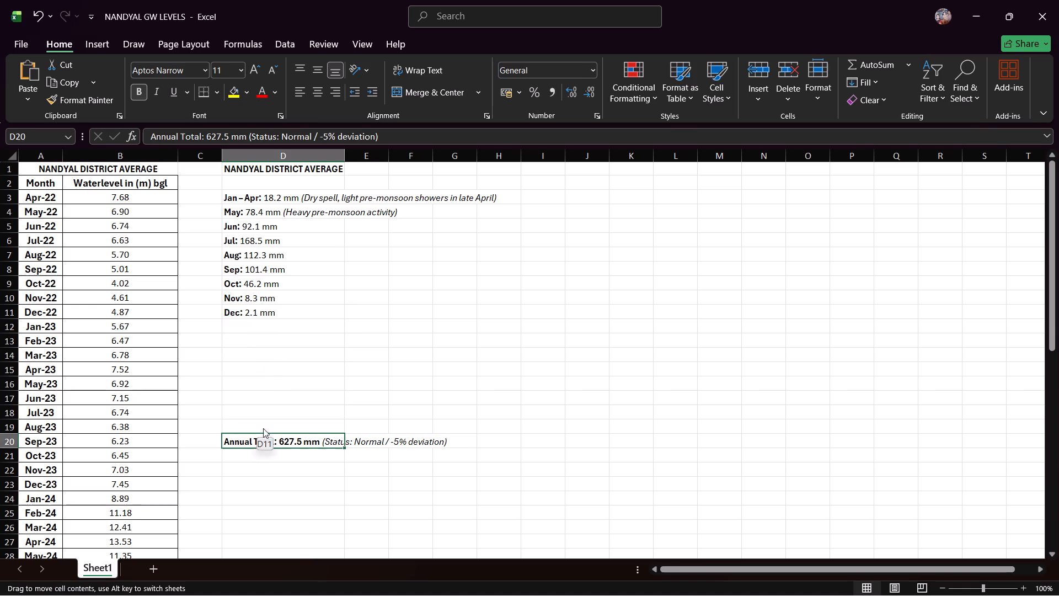
drag(263, 428, 256, 331)
click(250, 359)
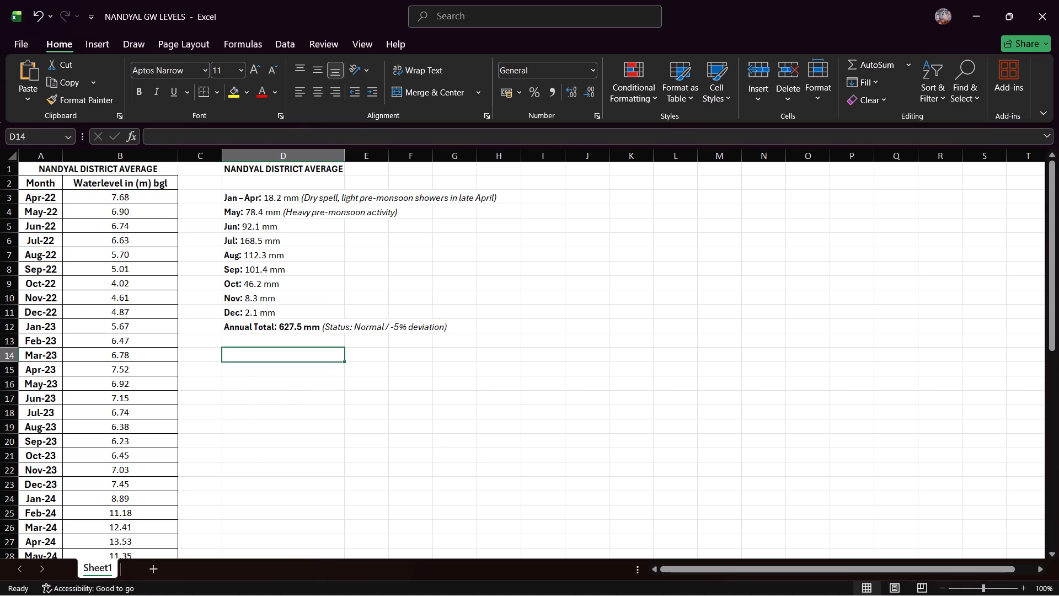
click(243, 181)
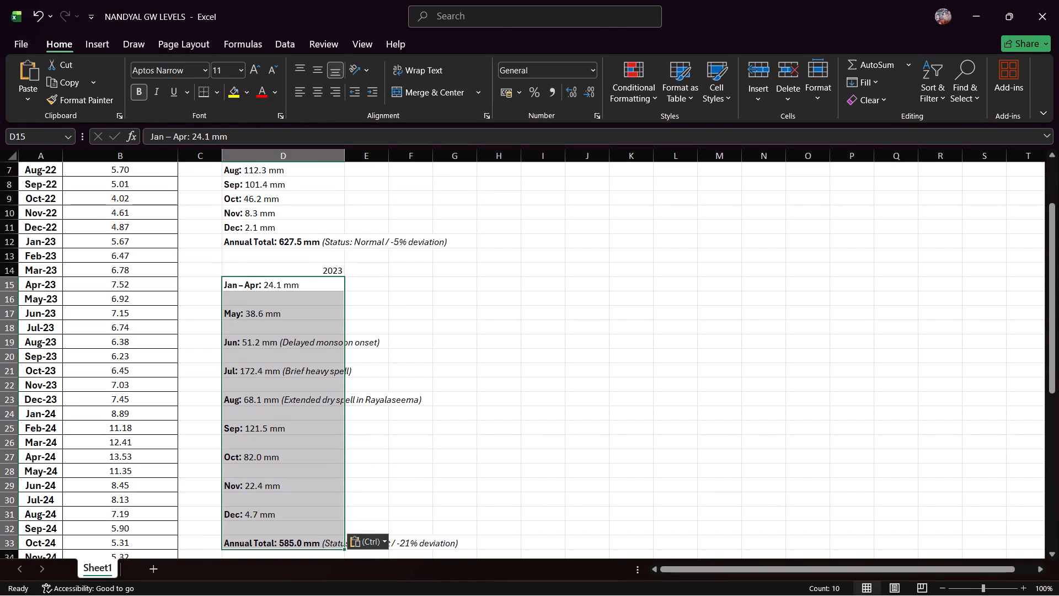
drag(258, 311, 257, 306)
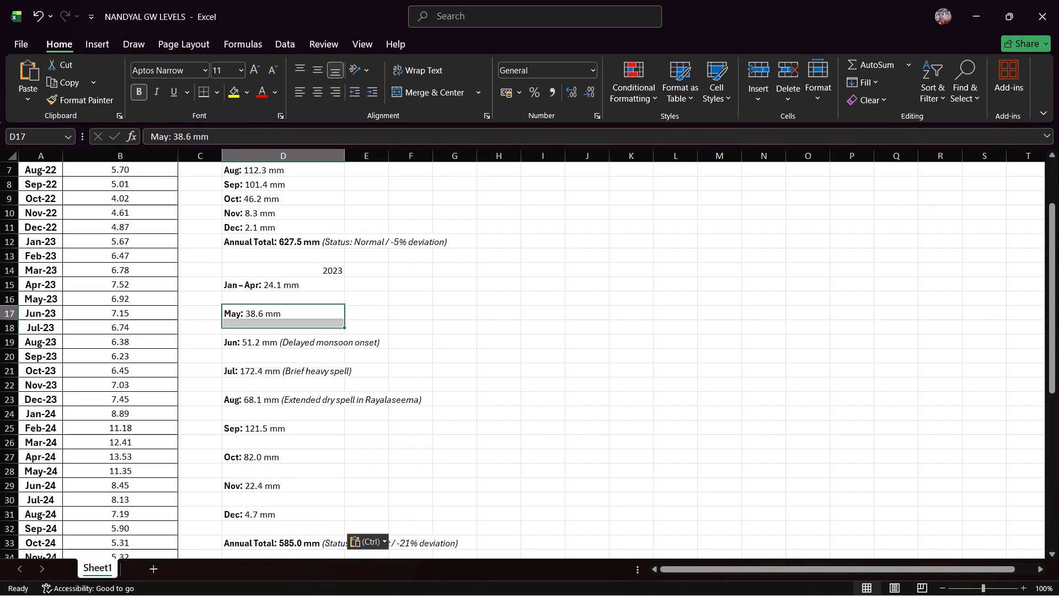
drag(226, 279, 253, 375)
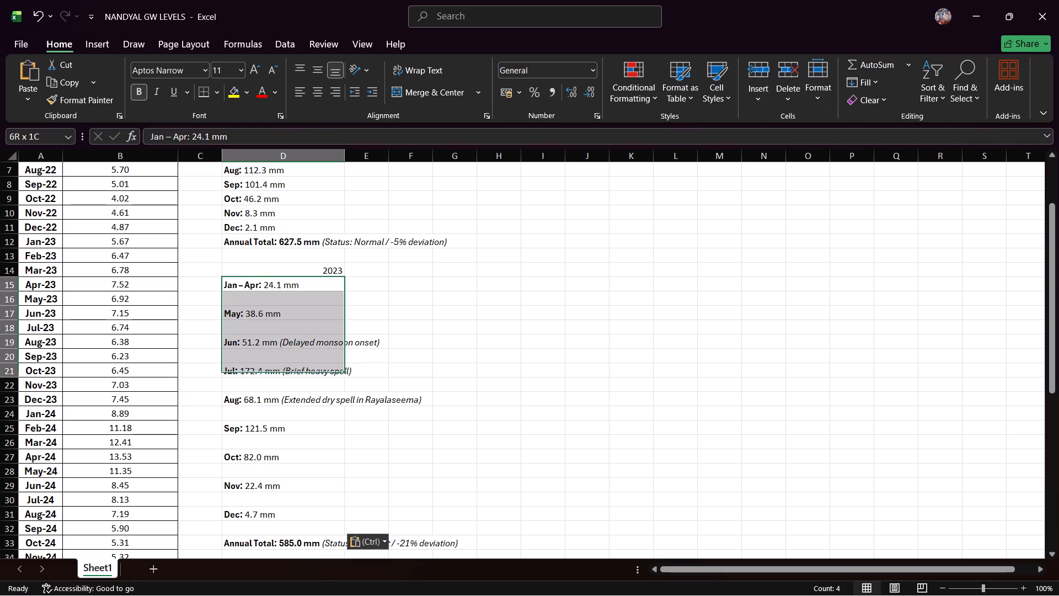
drag(253, 375, 290, 545)
scroll(258, 403, down, 3)
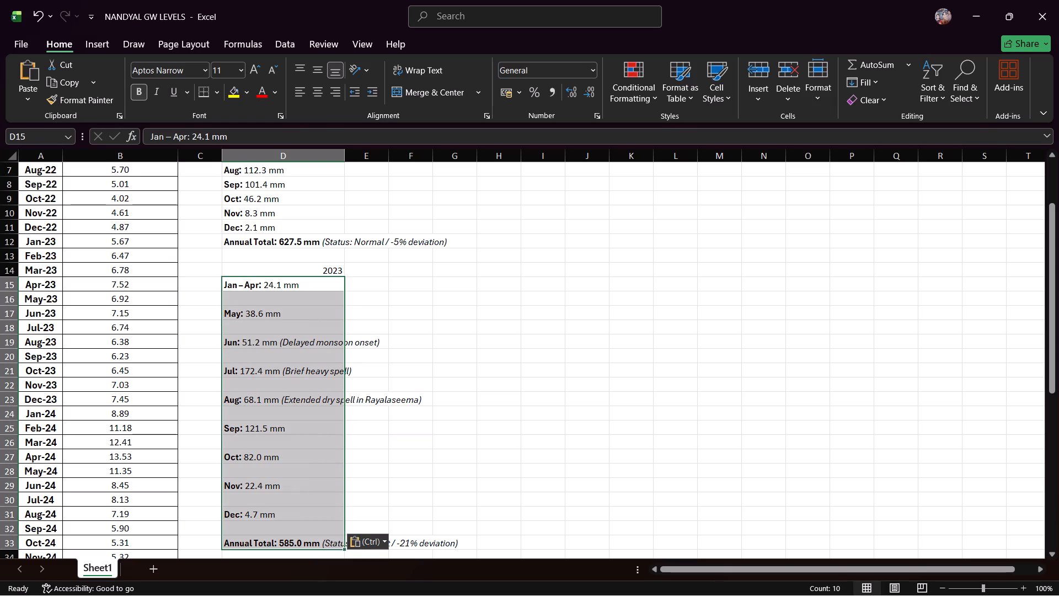
right_click(259, 484)
click(312, 396)
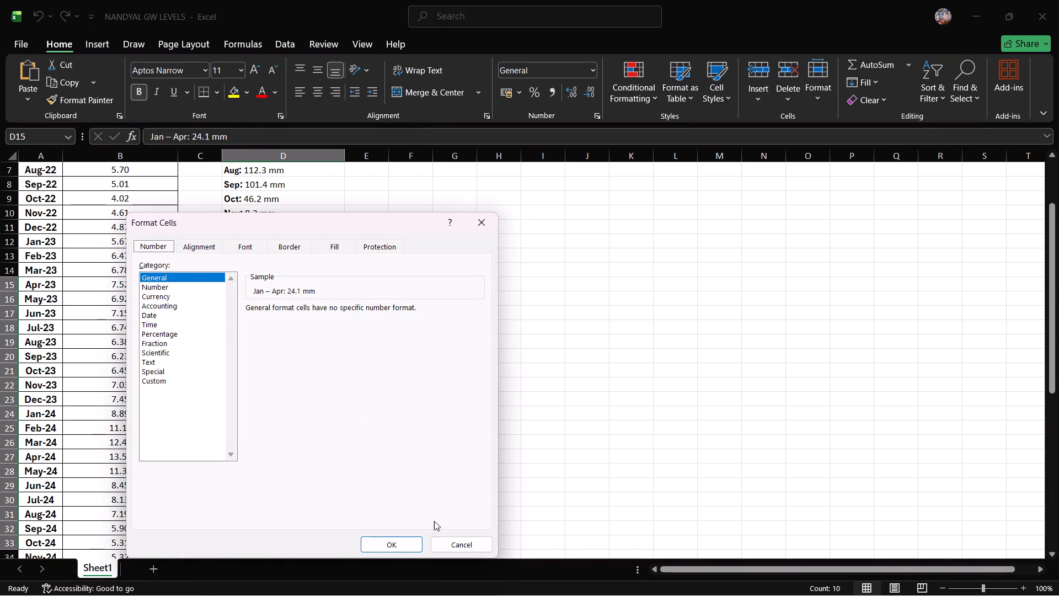
click(388, 547)
right_click(285, 412)
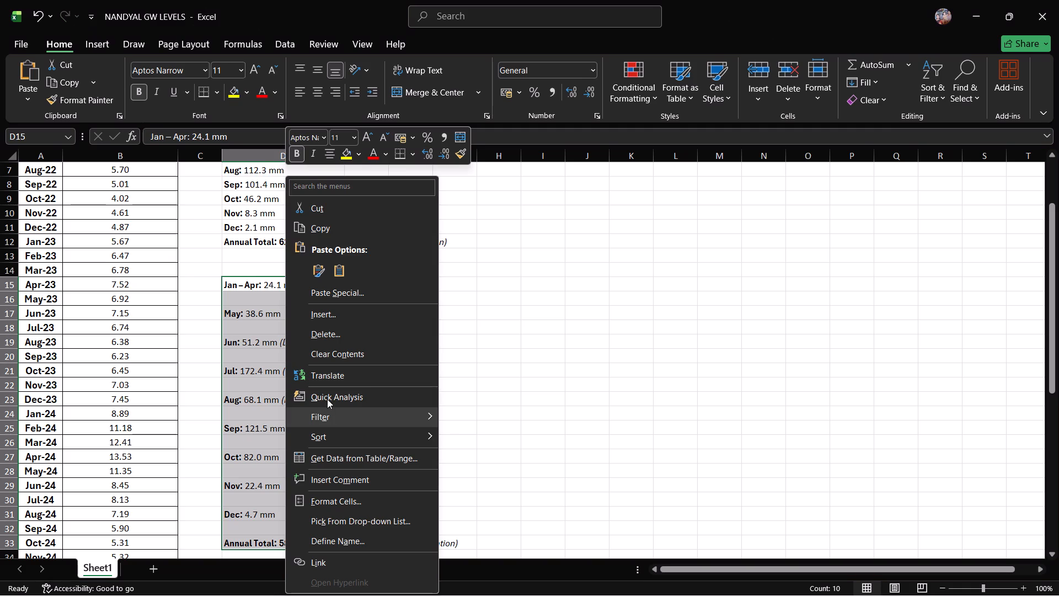
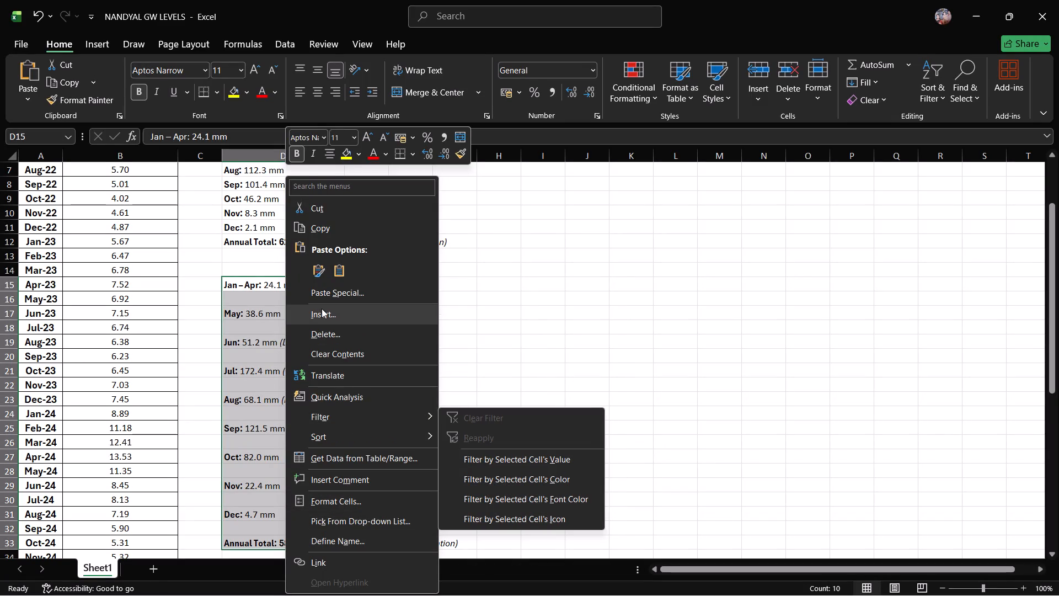
Move the 2023 May, Jun and Jul rainfall entries up into D16, D17 and D18, directly below Jan – Apr.
click(516, 341)
click(209, 324)
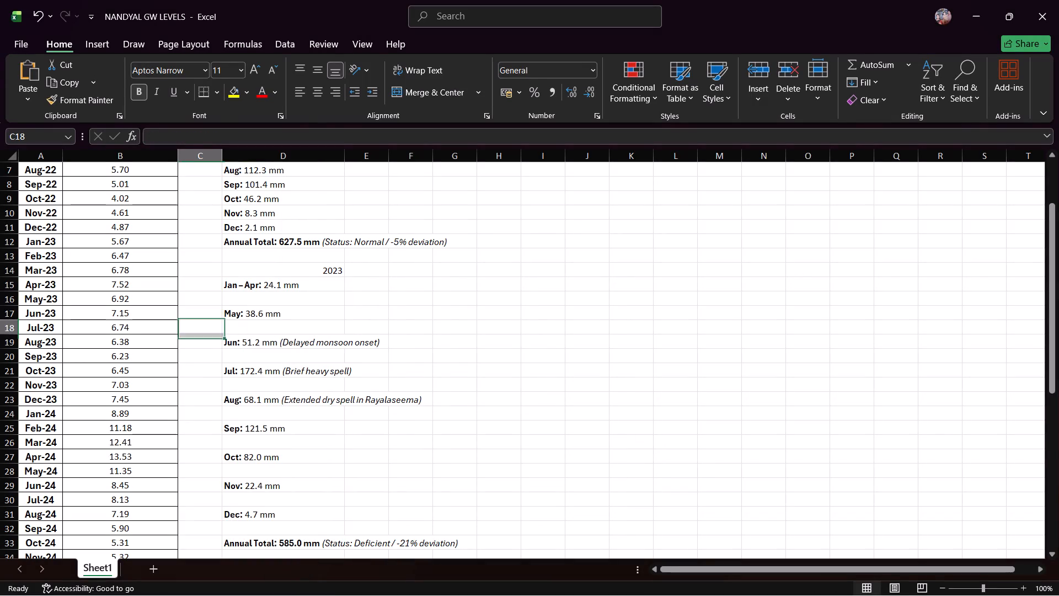
click(286, 305)
click(282, 308)
click(264, 304)
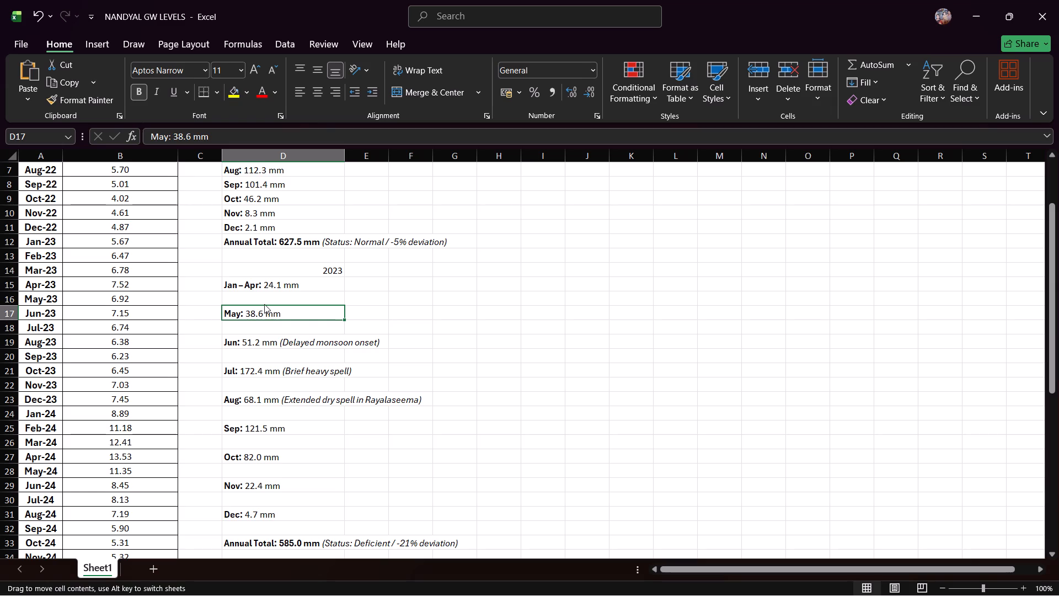
drag(269, 305, 264, 300)
click(279, 343)
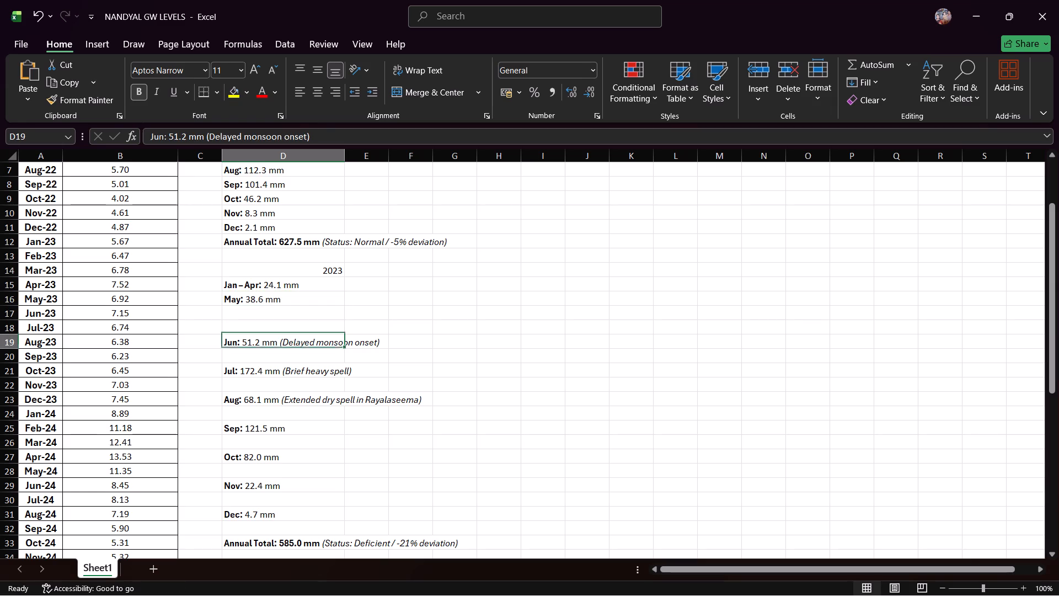
key(ctrl+x)
click(269, 320)
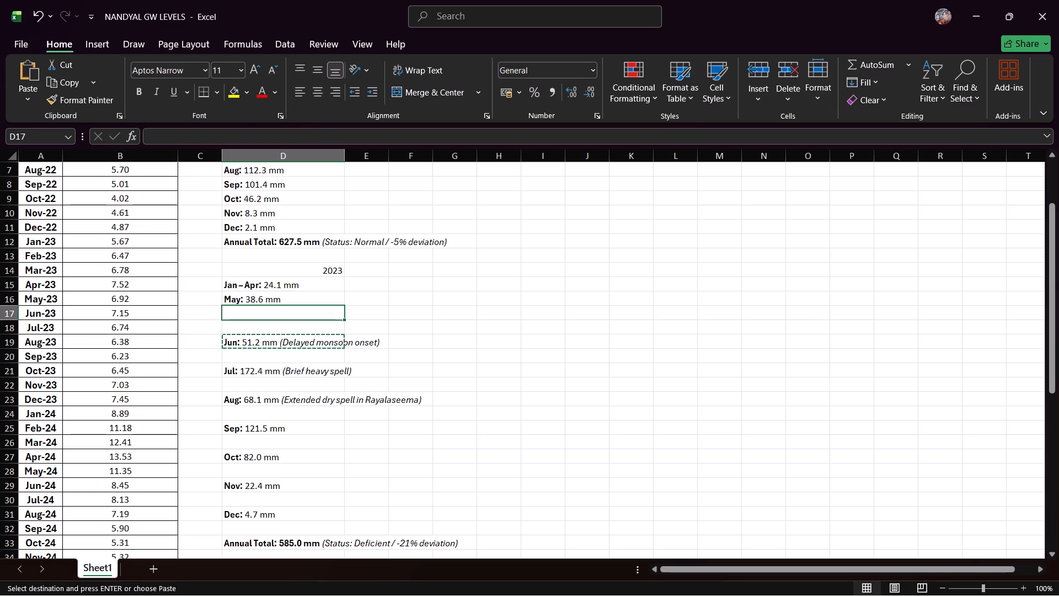
key(ctrl+v)
click(281, 369)
key(ctrl+x)
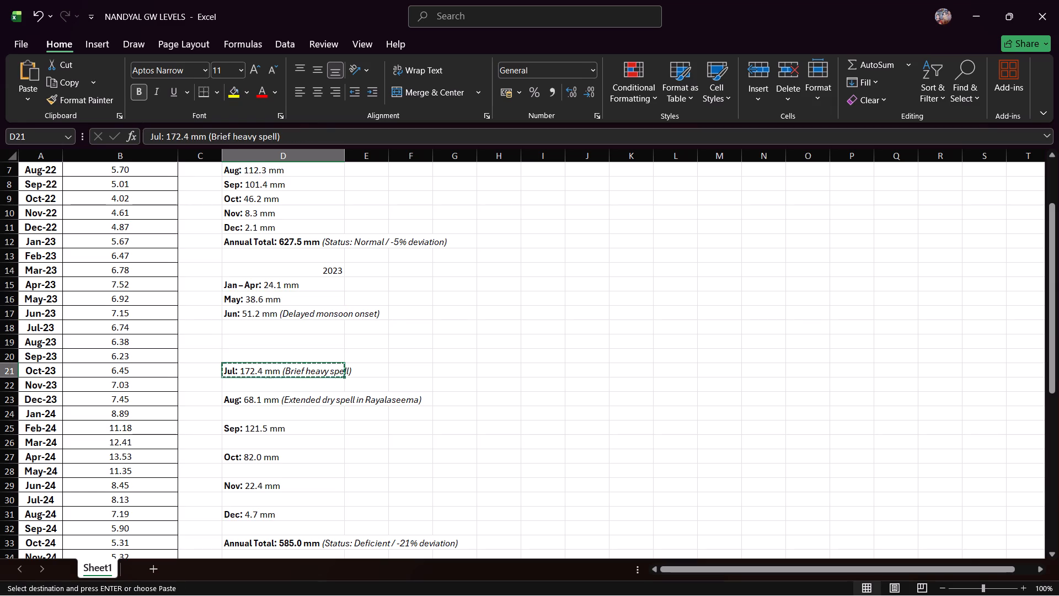
click(262, 329)
key(ctrl+v)
Move the 2023 Aug and Sep rainfall entries up into D19 and D20, closing the blank rows after Jul.
click(268, 402)
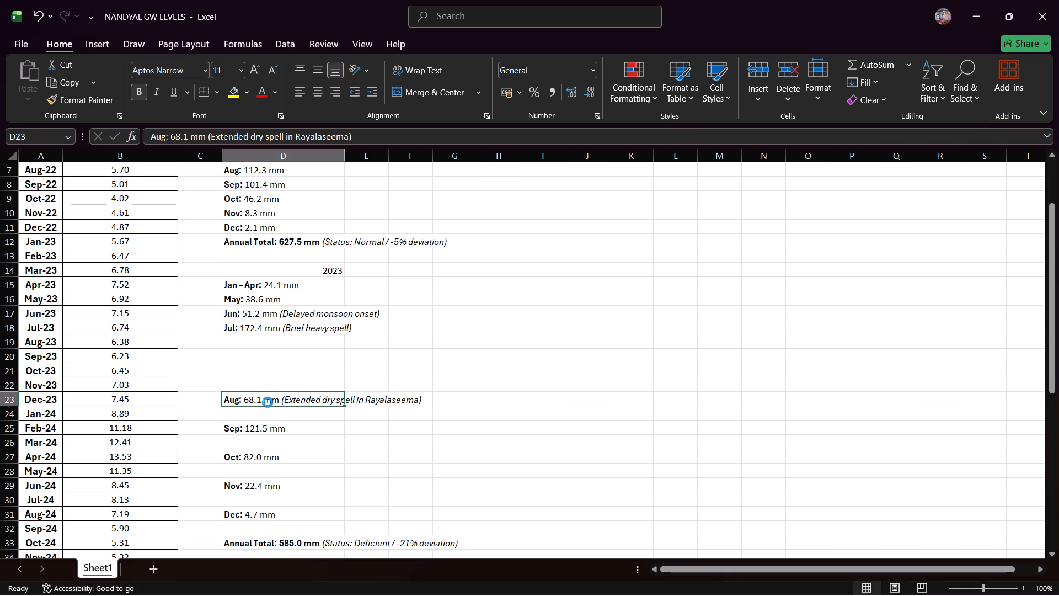
key(ctrl+x)
click(258, 346)
key(ctrl+v)
click(264, 430)
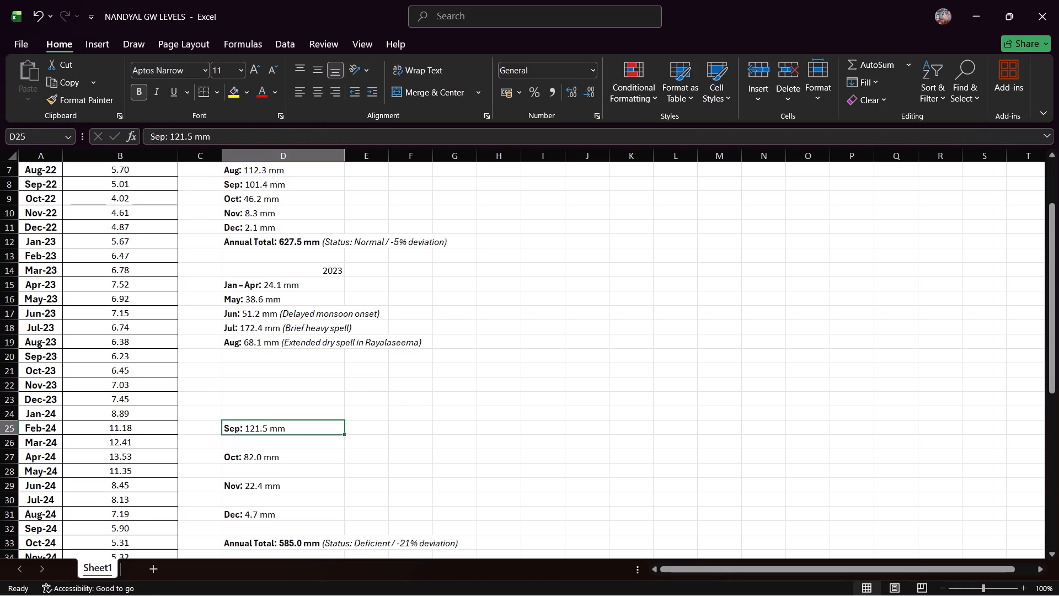
key(ctrl+x)
click(264, 359)
key(ctrl+v)
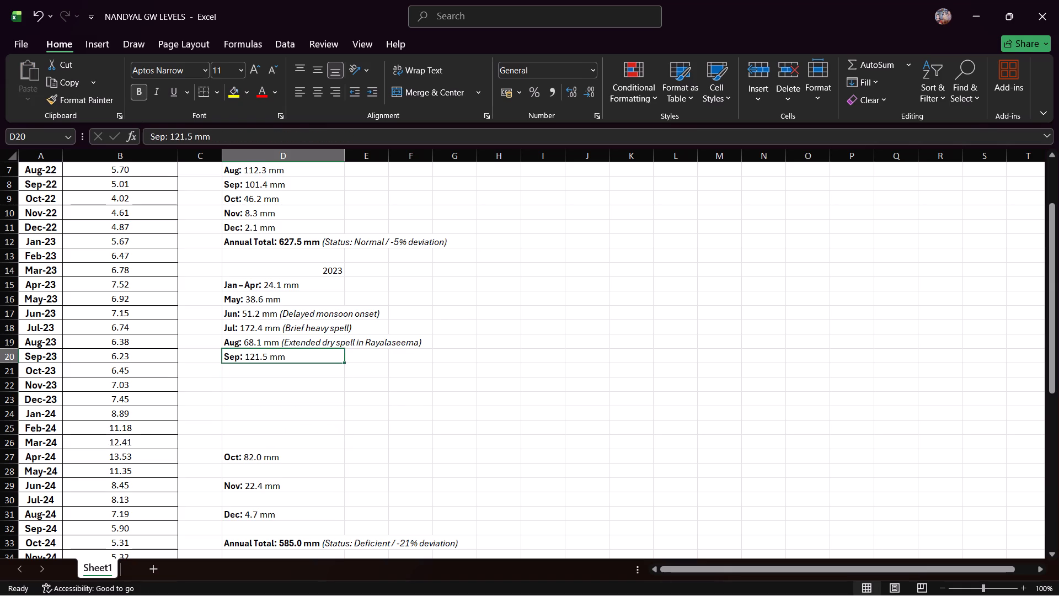
Move the 2023 Oct and Nov rainfall entries up into D21 and D22, directly below Sep.
click(256, 456)
key(ctrl+x)
ctrl+click(255, 370)
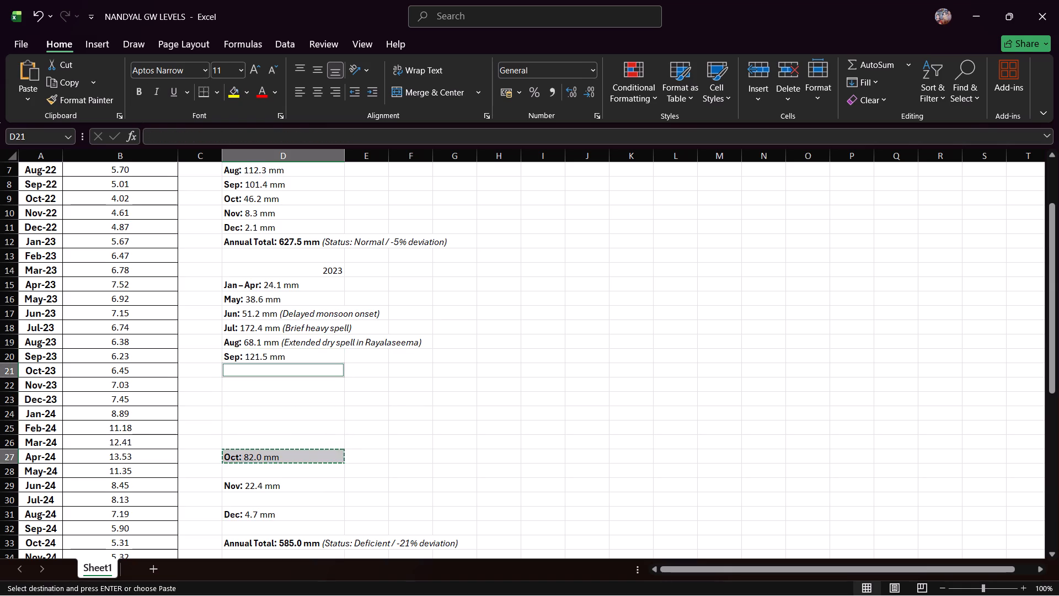
key(ctrl+v)
click(617, 336)
click(281, 489)
click(268, 457)
key(ctrl+x)
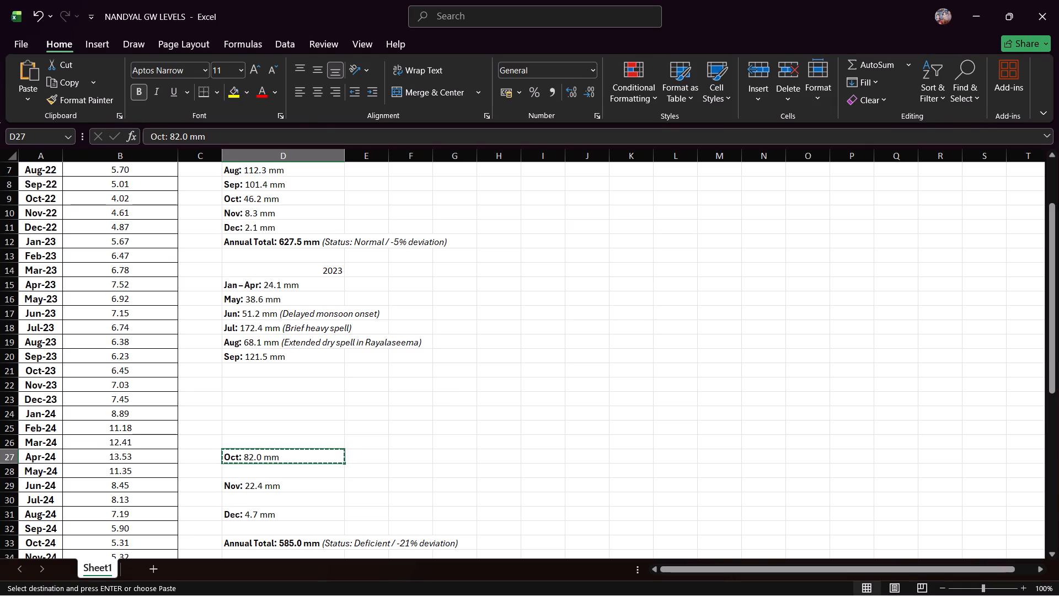
click(259, 370)
key(ctrl+v)
click(263, 495)
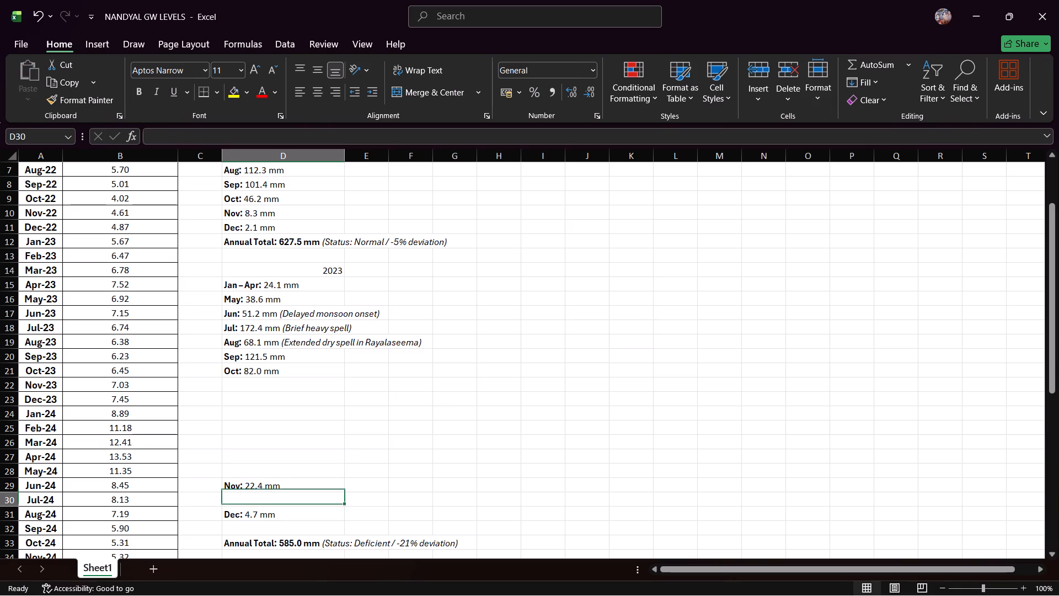
click(255, 485)
key(ctrl+x)
click(263, 389)
key(ctrl+v)
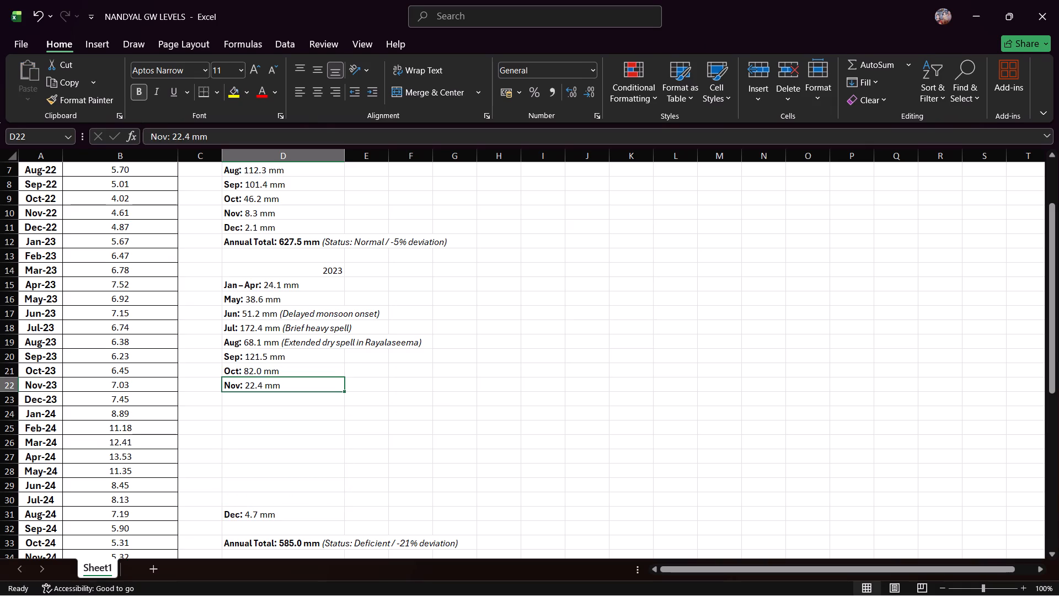
Move the 2023 Dec entry into D23 and the Annual Total entry into D24, completing the gap-free list.
click(238, 517)
key(ctrl+x)
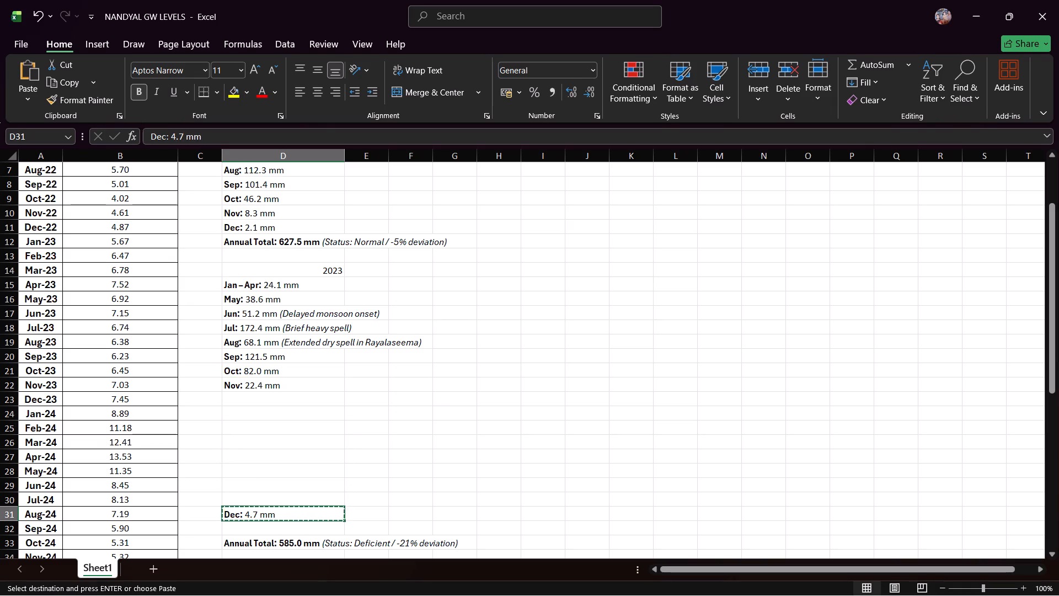
click(272, 400)
key(ctrl+v)
click(297, 542)
key(ctrl+x)
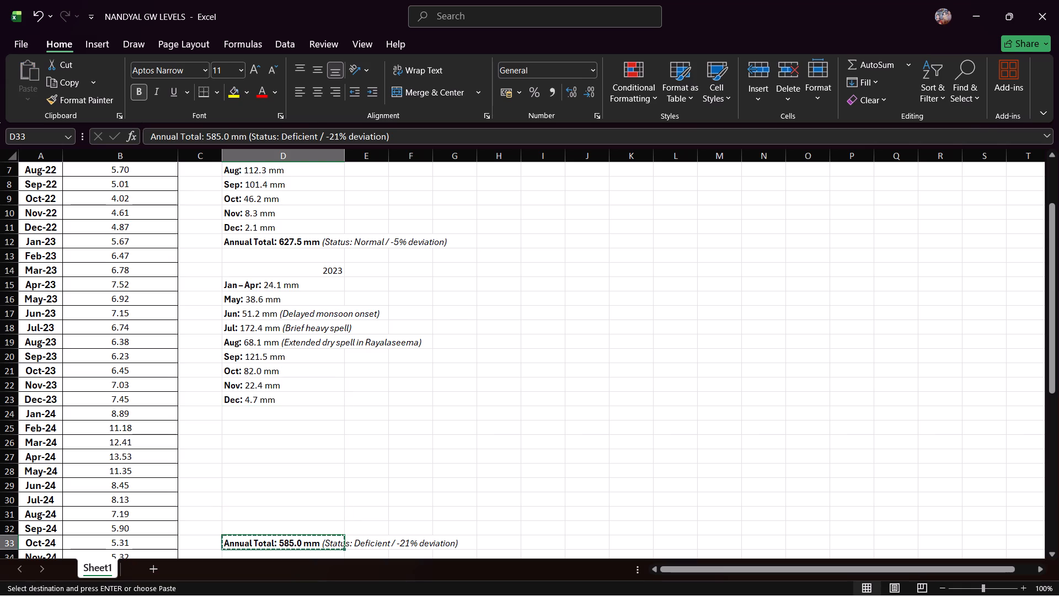
click(263, 416)
key(ctrl+v)
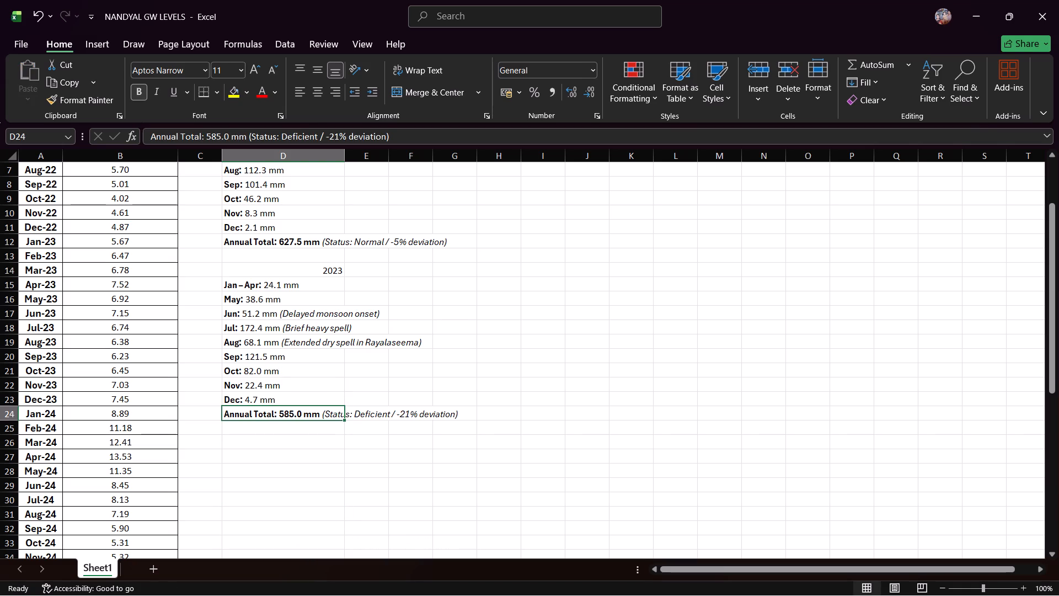
Make the year 2023 in cell D14 bold.
click(318, 273)
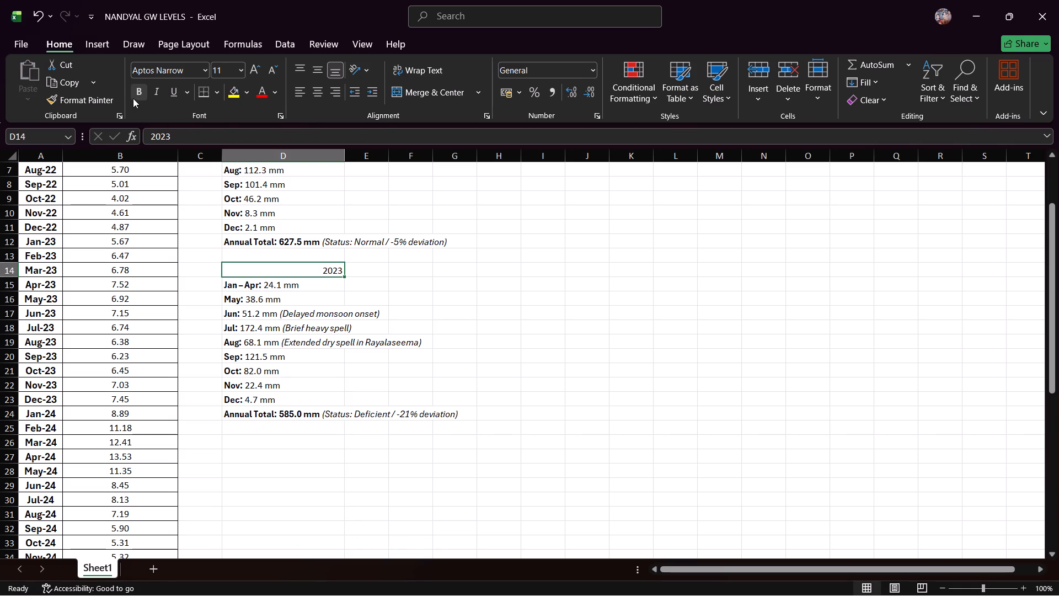
click(133, 97)
Enter the year 2024 in D26, below the 2023 rainfall list, by copying the bold year heading and editing its last digit.
key(ctrl+c)
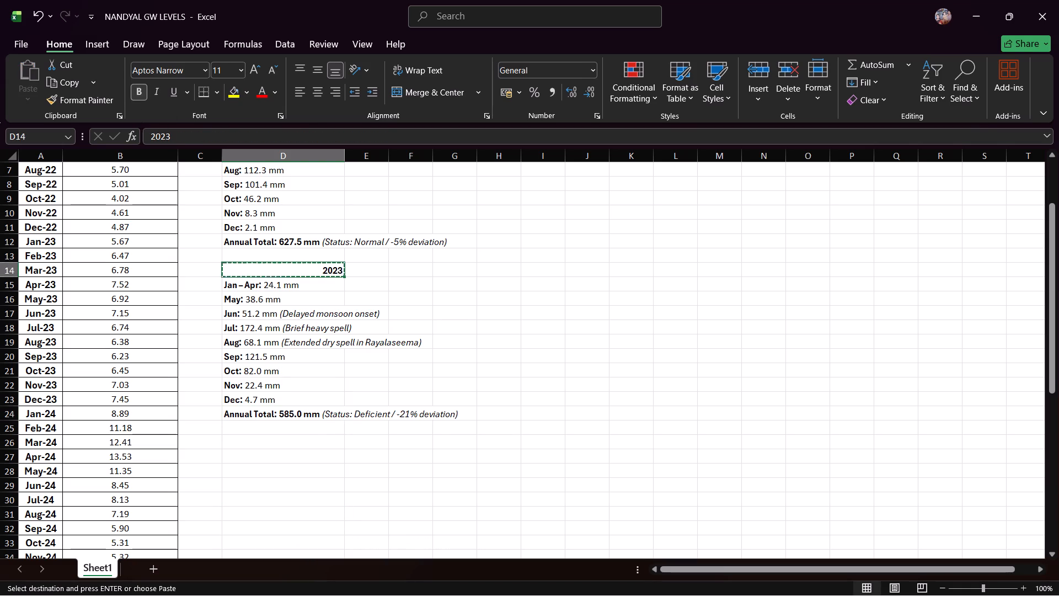
click(331, 440)
key(ctrl+v)
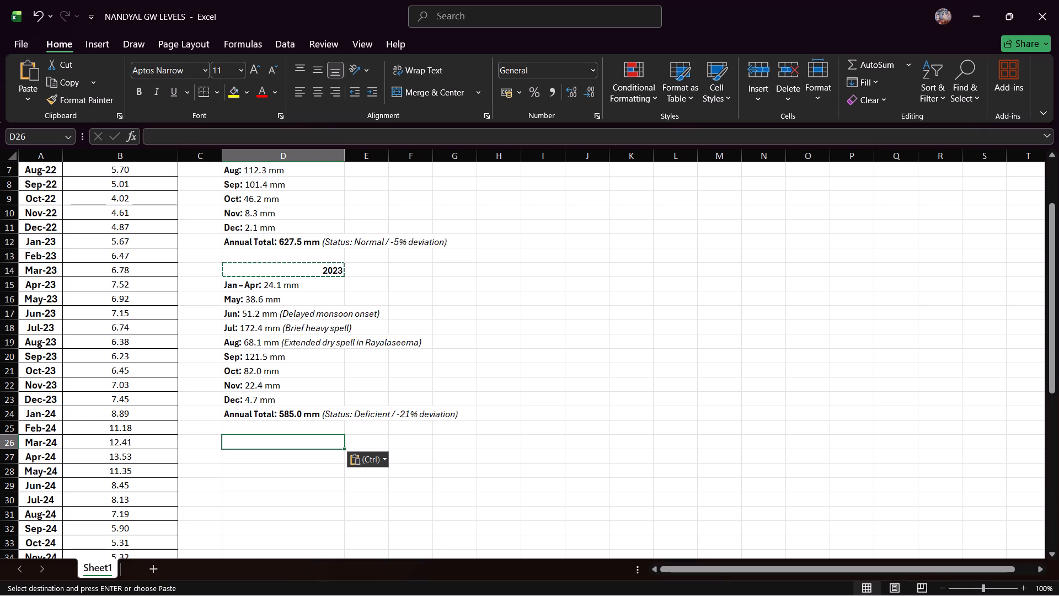
double_click(336, 438)
key(Right)
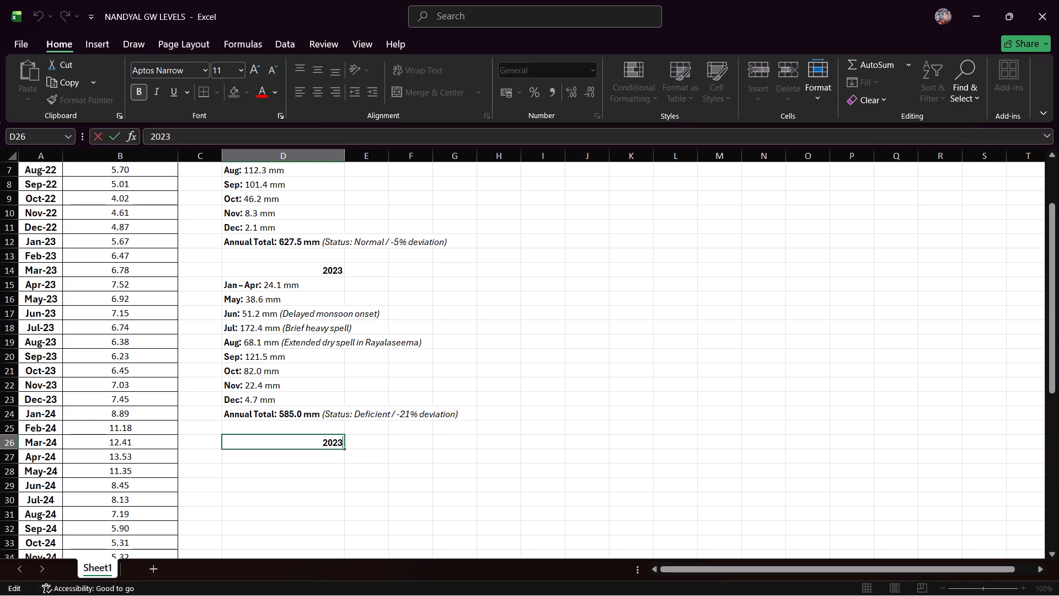
key(BackSpace)
key(4)
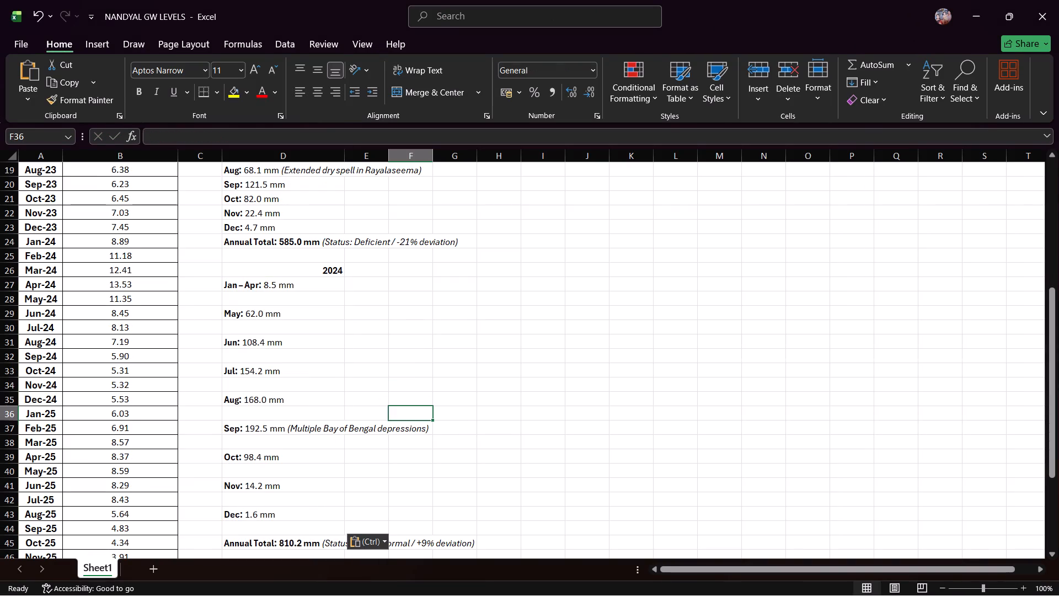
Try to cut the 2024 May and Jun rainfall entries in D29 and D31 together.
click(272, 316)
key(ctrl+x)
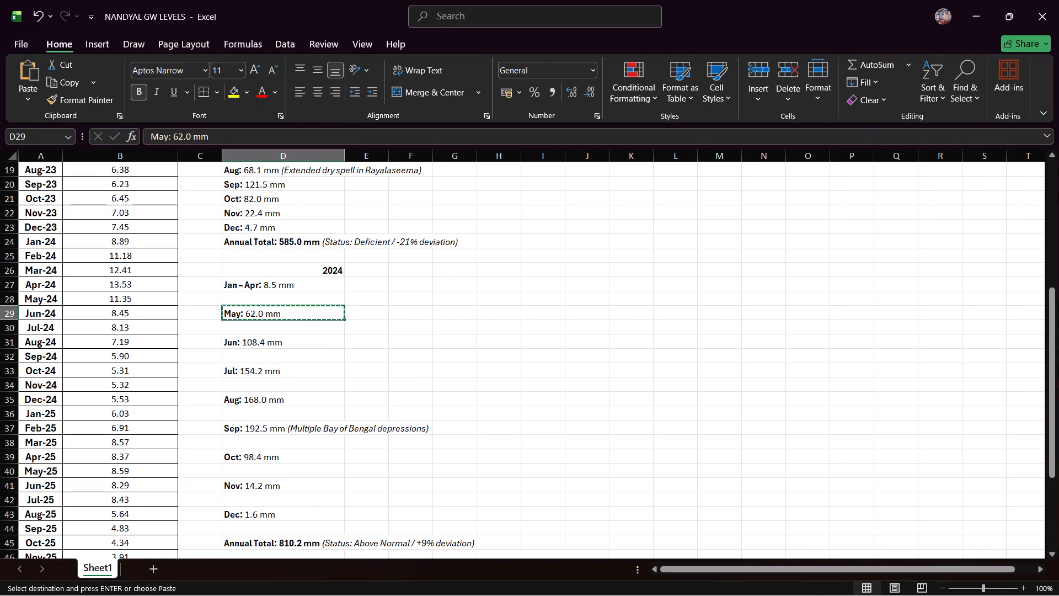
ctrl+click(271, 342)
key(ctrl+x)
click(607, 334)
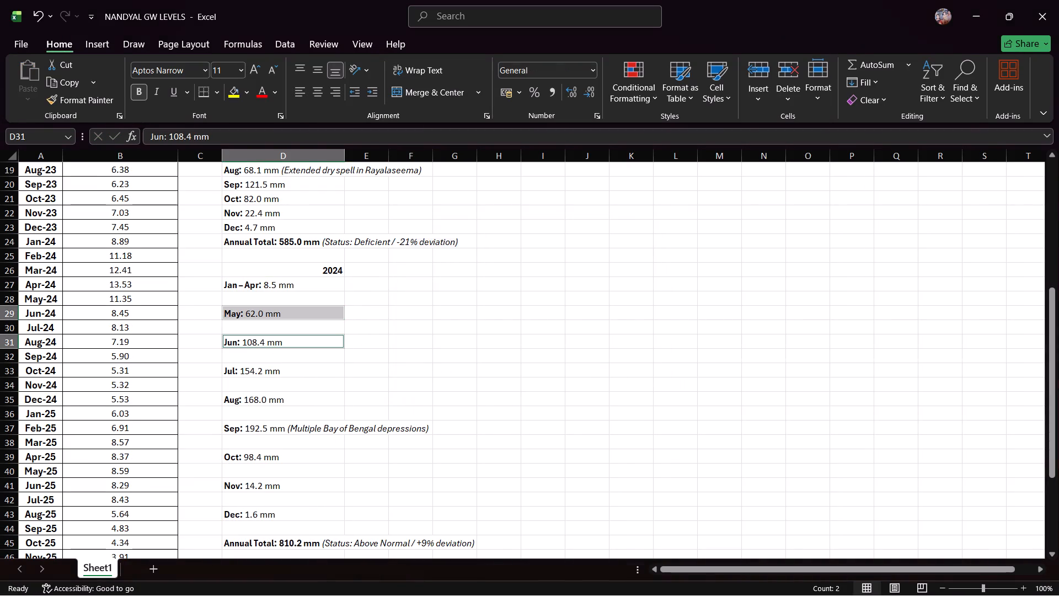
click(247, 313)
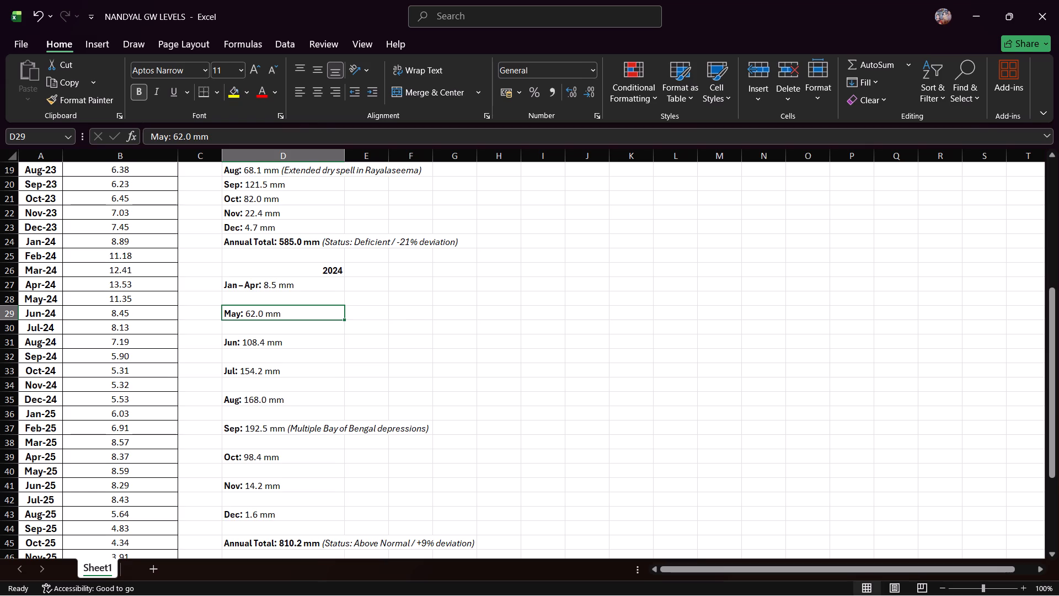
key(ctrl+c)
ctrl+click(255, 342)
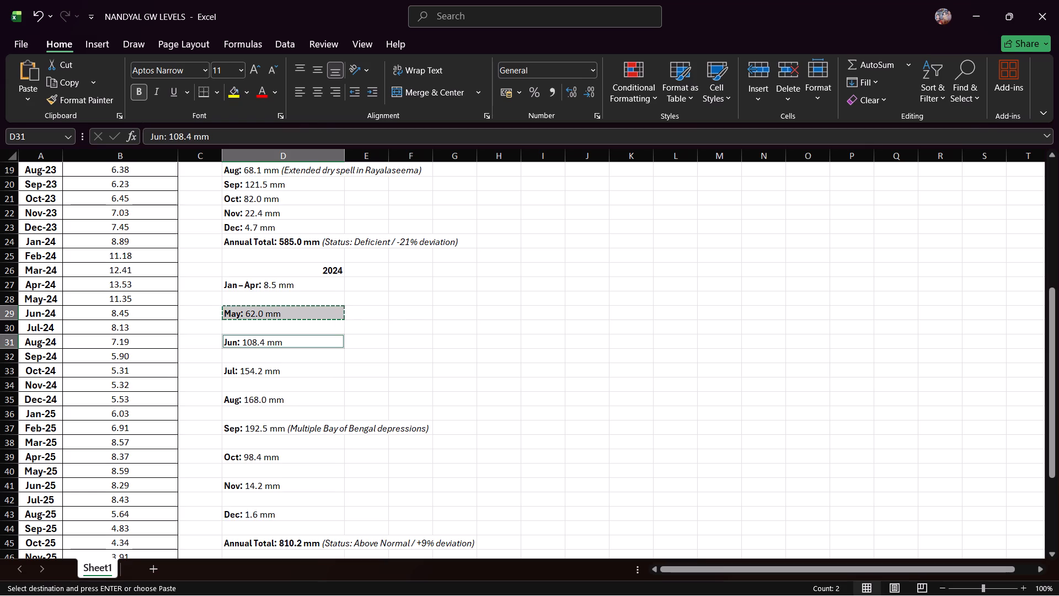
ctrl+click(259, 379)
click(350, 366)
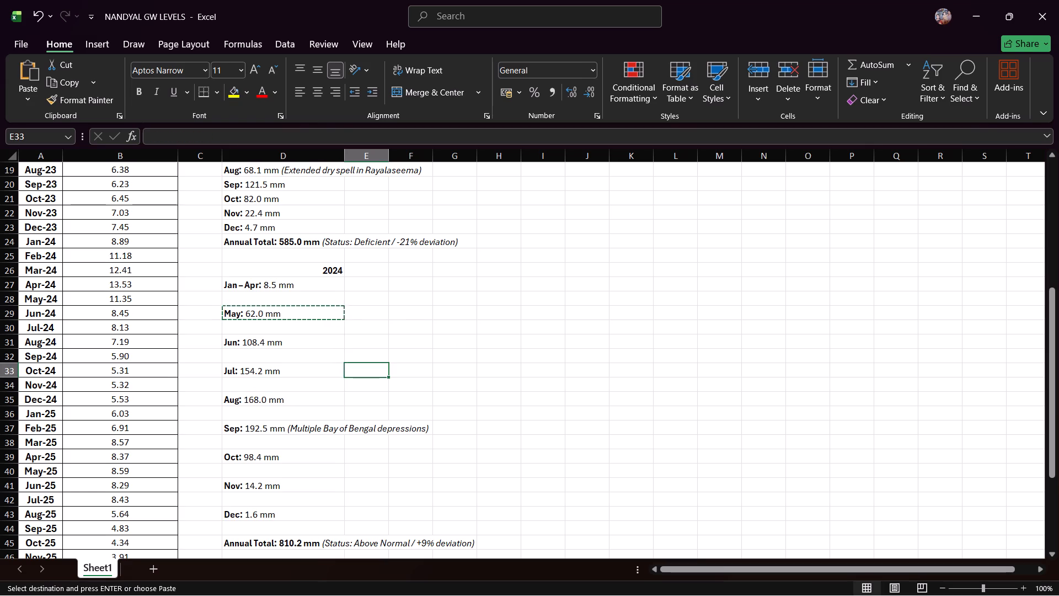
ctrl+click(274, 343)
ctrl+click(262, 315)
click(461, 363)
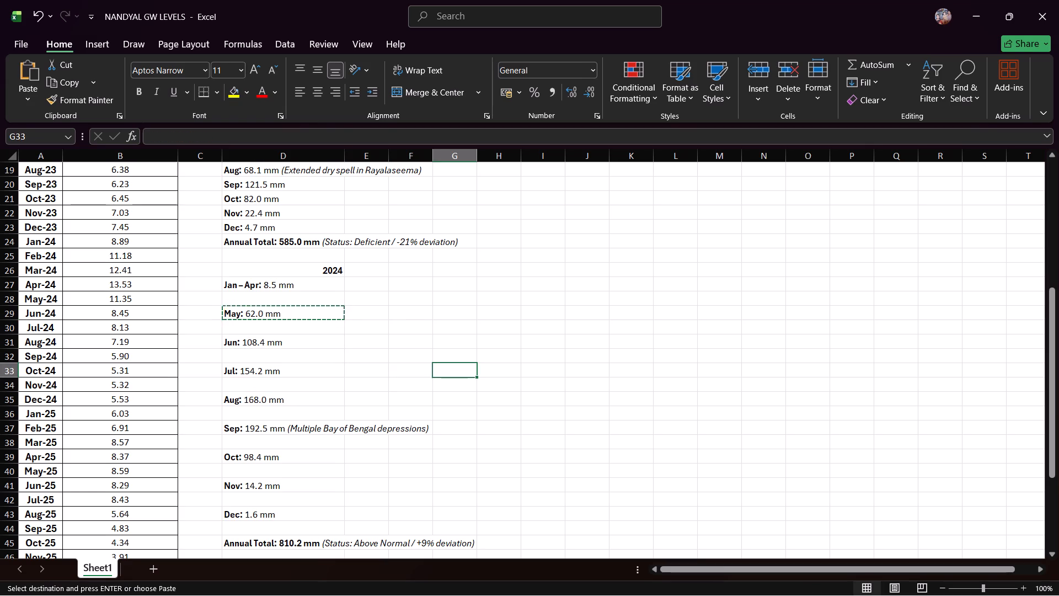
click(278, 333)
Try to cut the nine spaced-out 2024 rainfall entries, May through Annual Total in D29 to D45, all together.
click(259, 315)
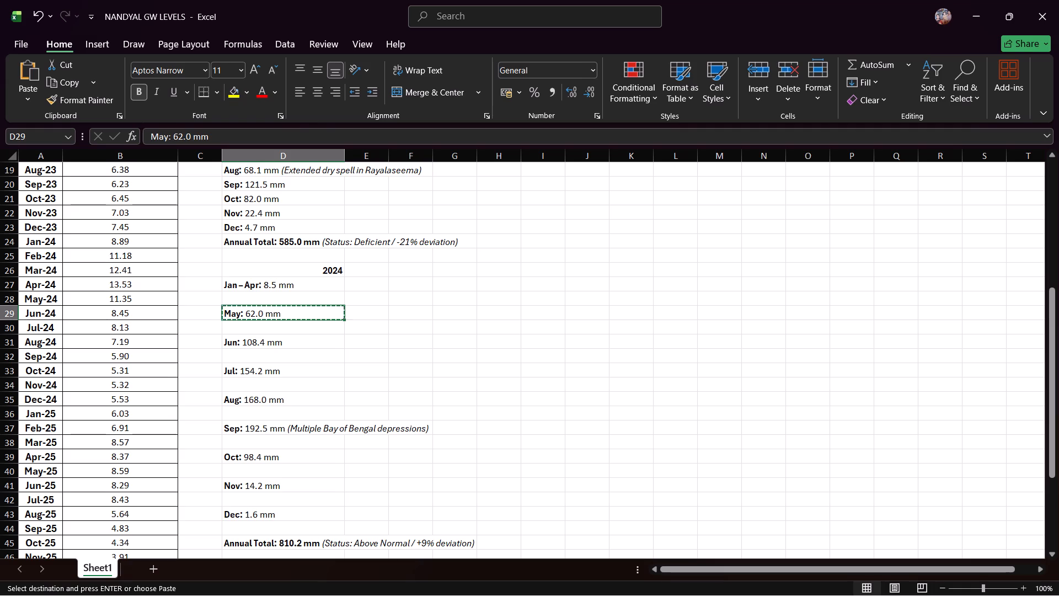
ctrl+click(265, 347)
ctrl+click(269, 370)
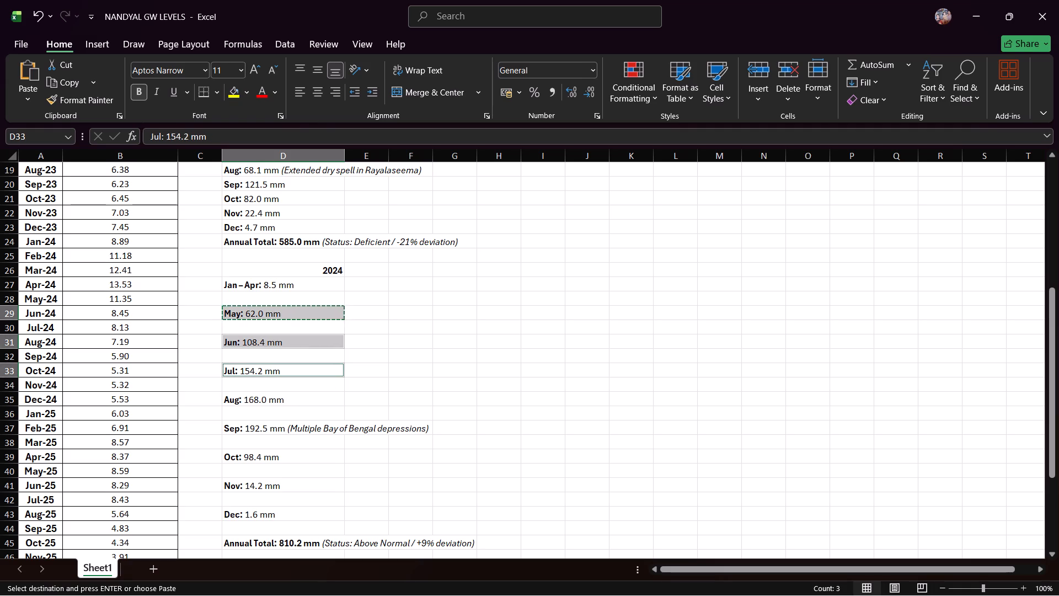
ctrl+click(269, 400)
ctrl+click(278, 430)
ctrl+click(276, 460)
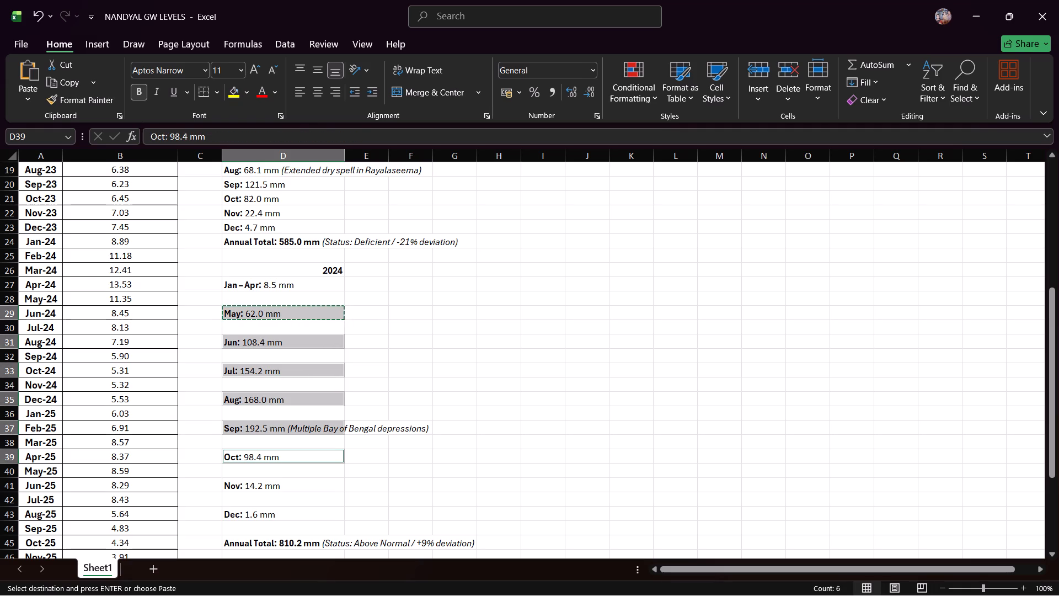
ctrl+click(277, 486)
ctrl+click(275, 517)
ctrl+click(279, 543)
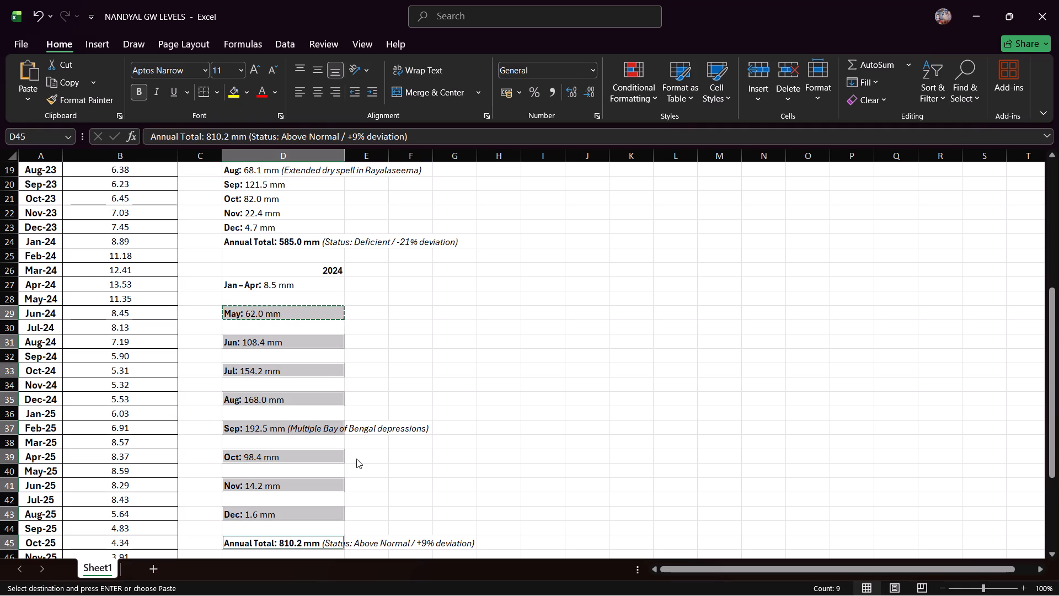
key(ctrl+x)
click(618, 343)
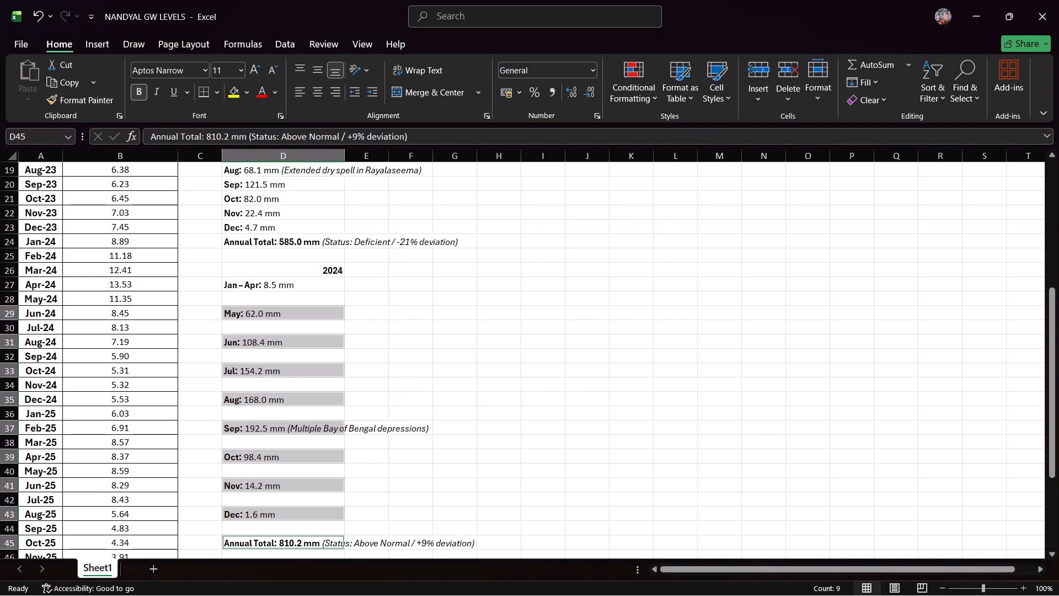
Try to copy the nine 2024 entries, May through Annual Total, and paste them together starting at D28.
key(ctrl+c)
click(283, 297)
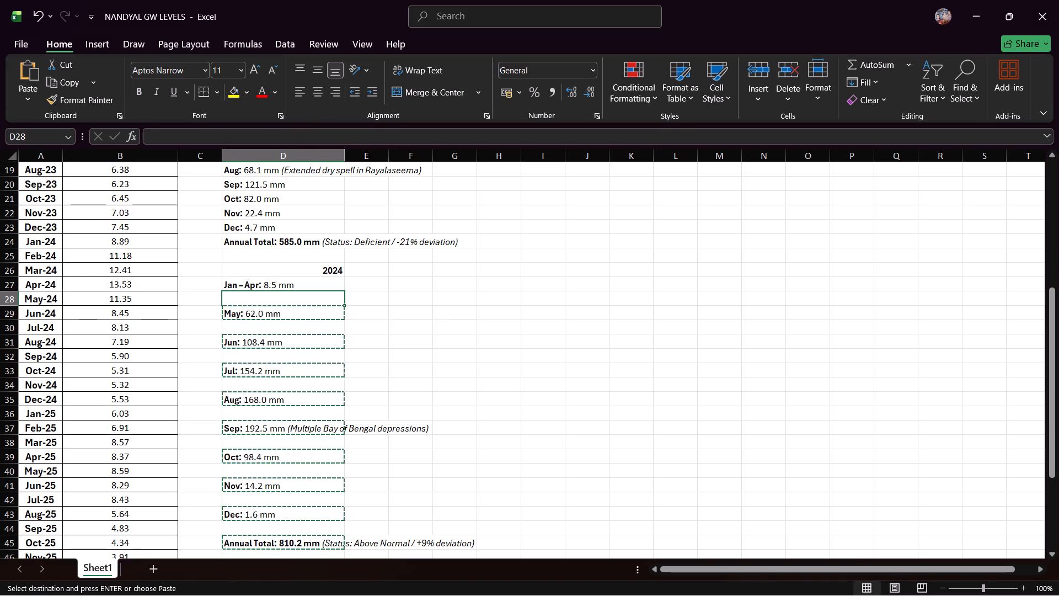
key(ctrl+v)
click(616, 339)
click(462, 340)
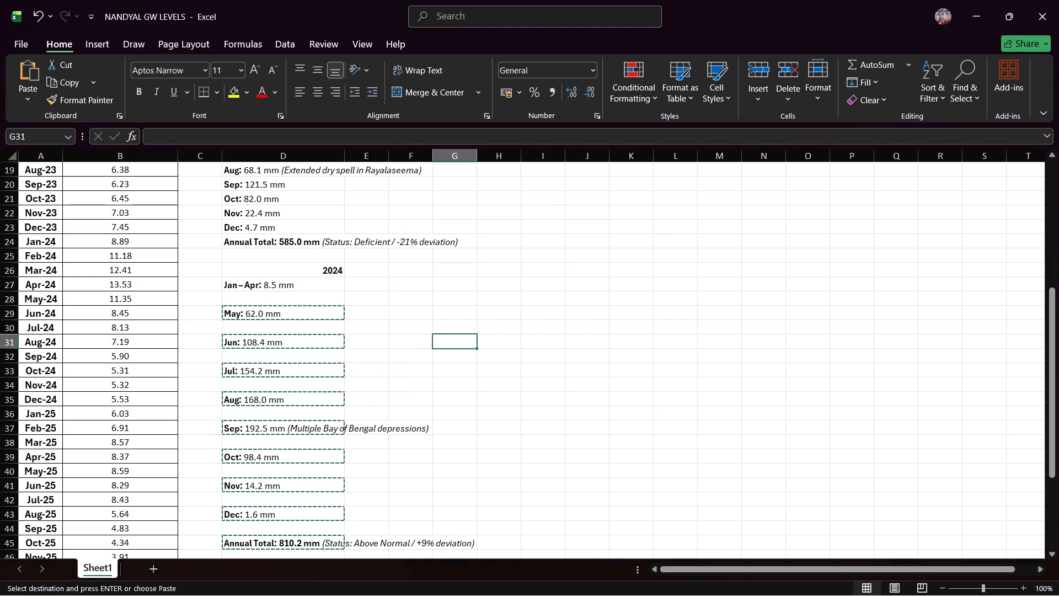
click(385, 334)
Move the 2024 May and Jun rainfall entries up into D28 and D29, directly below Jan – Apr.
click(286, 320)
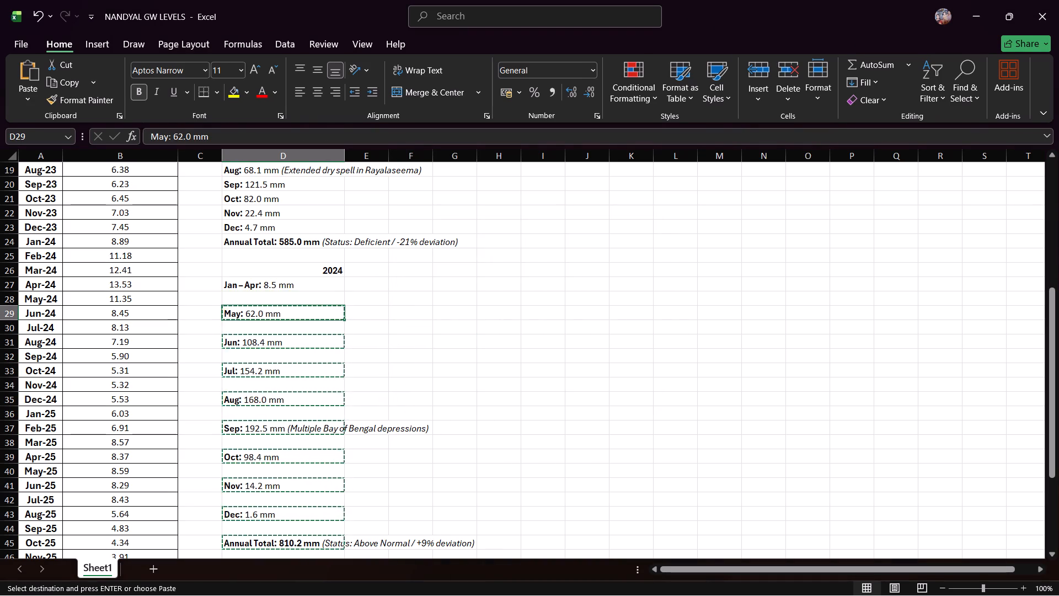
click(281, 305)
drag(284, 304, 284, 294)
click(414, 334)
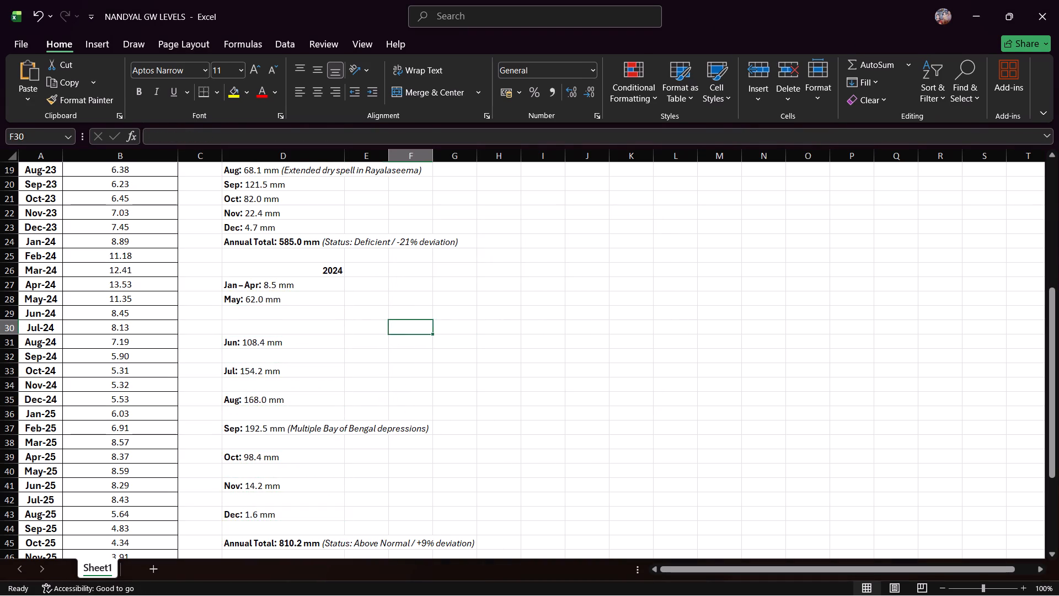
click(292, 343)
key(ctrl+x)
click(266, 315)
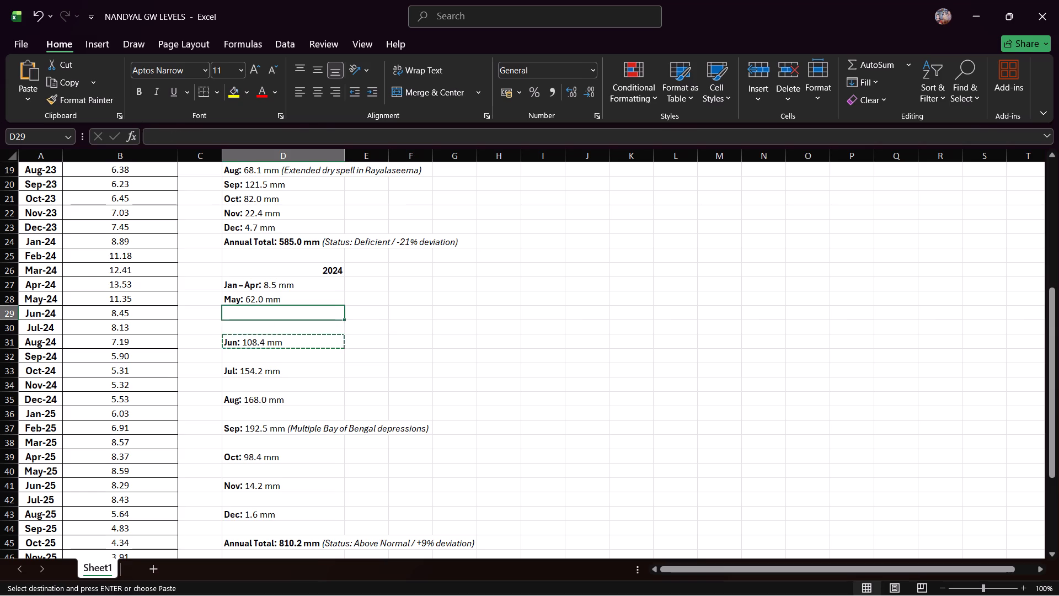
key(ctrl+v)
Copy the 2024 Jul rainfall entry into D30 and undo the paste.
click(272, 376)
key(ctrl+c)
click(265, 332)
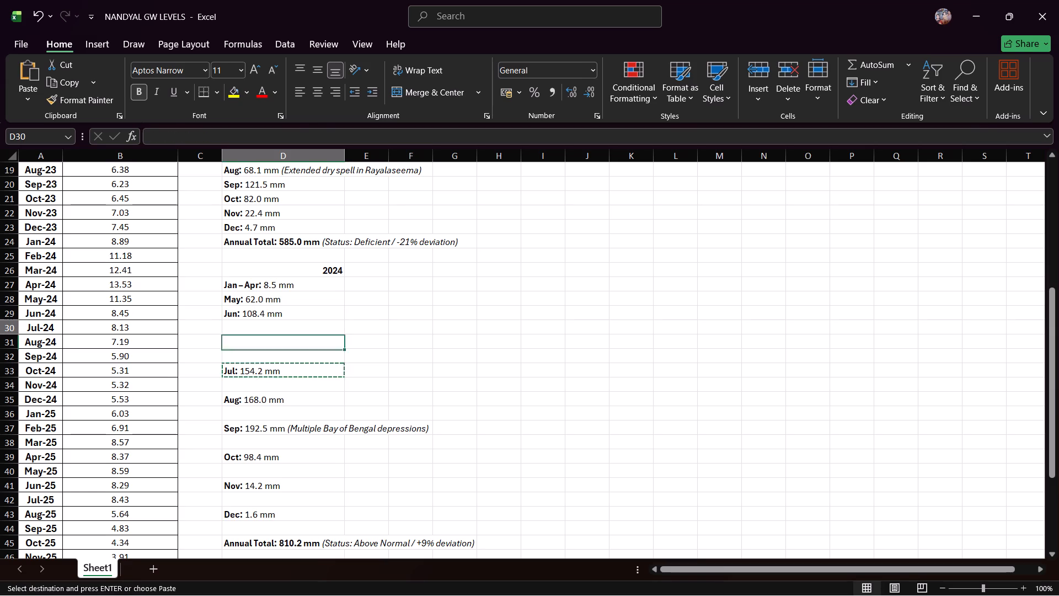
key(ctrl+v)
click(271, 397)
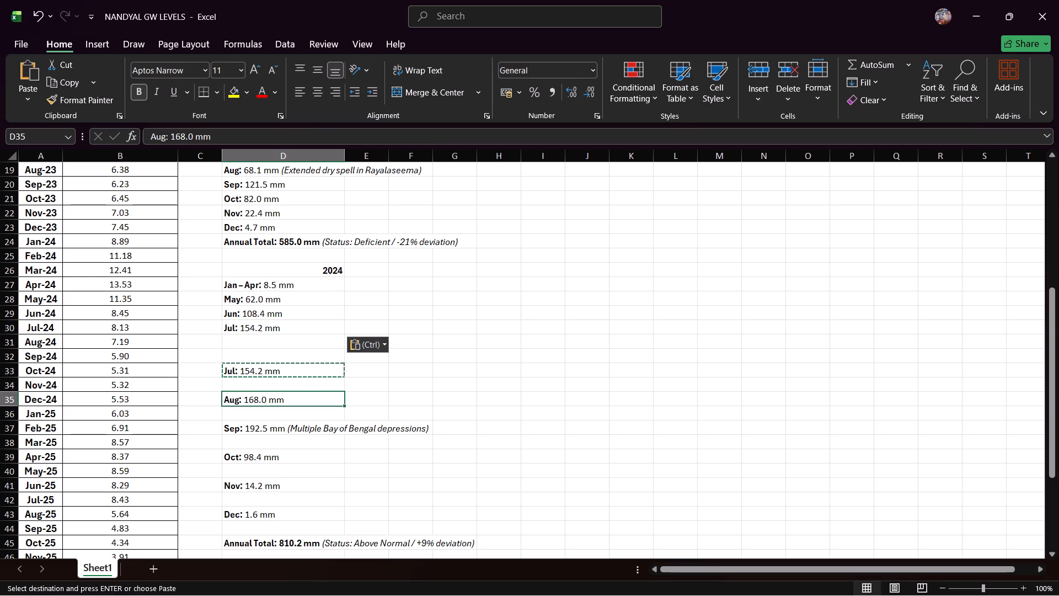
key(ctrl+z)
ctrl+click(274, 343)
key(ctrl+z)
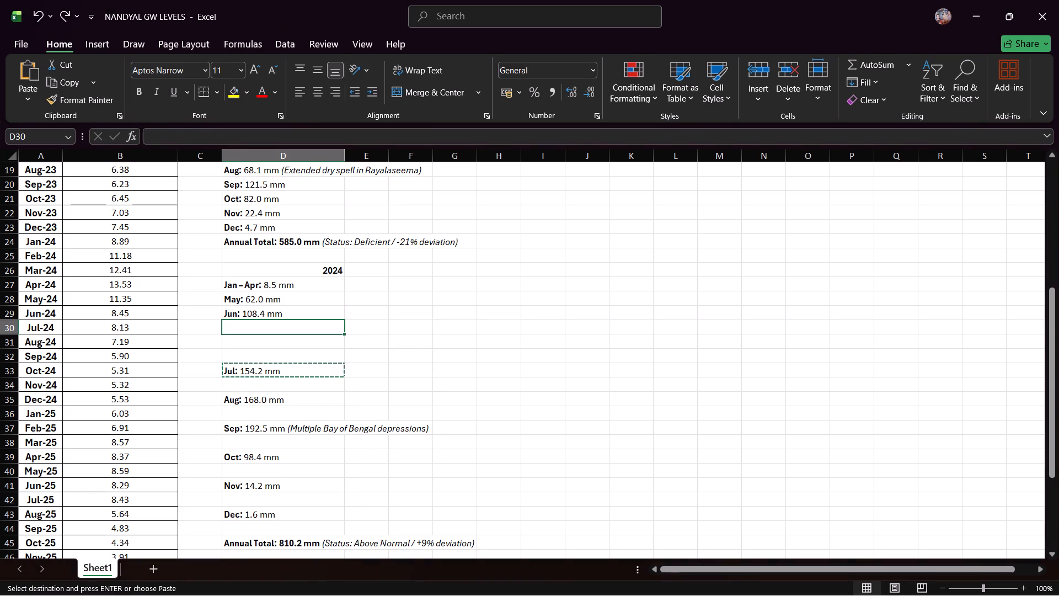
Move the 2024 Jul and Aug rainfall entries up into D30 and D31 by cutting and pasting.
click(271, 361)
click(265, 375)
key(ctrl+x)
click(256, 318)
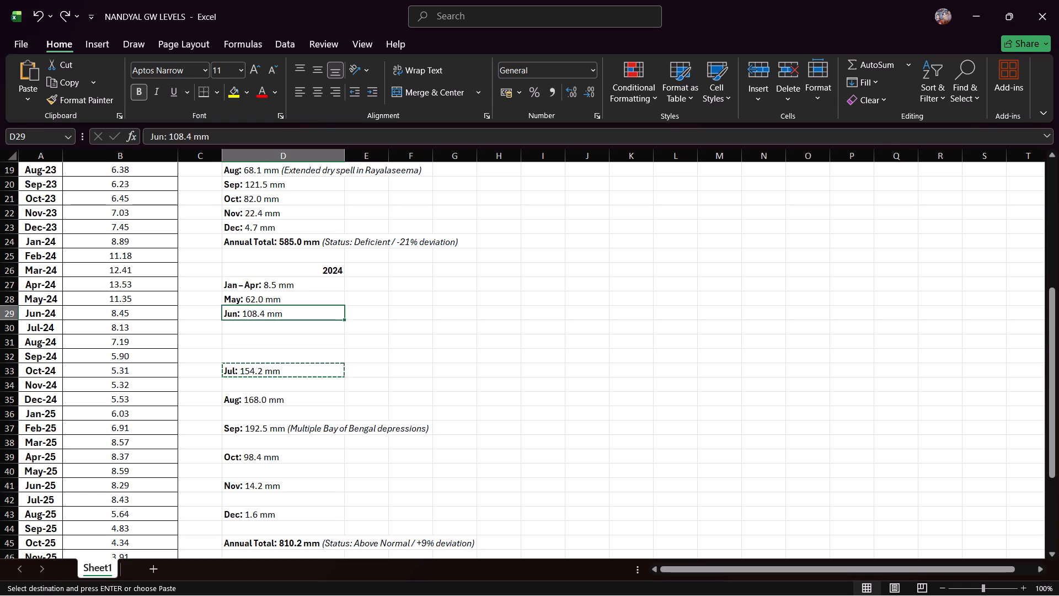
click(256, 327)
key(ctrl+v)
click(262, 401)
key(ctrl+x)
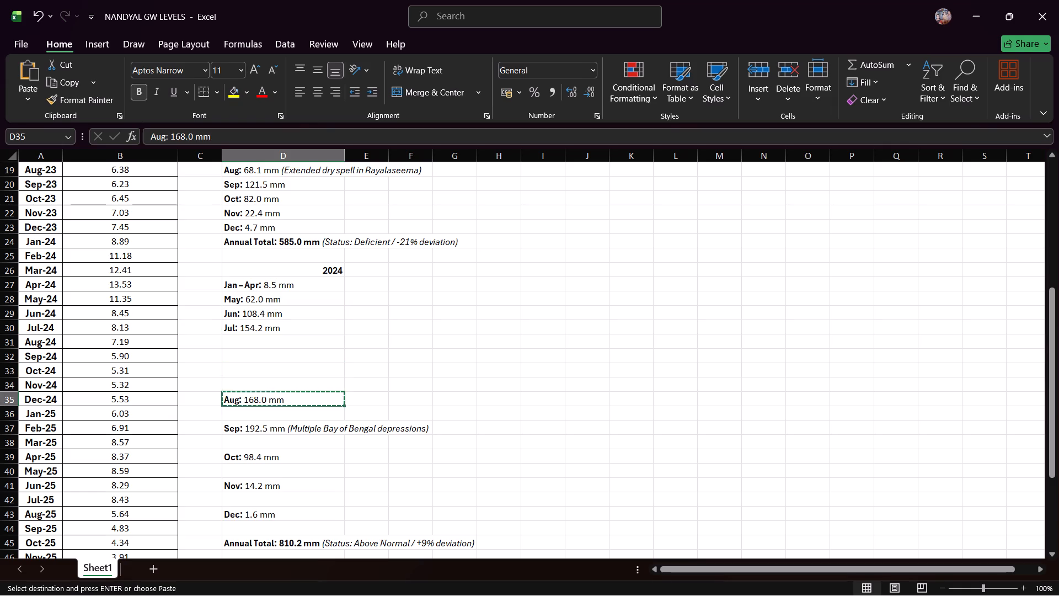
click(262, 339)
key(ctrl+v)
Move the 2024 Sep and Oct rainfall entries up into D32 and D33.
click(264, 425)
key(ctrl+x)
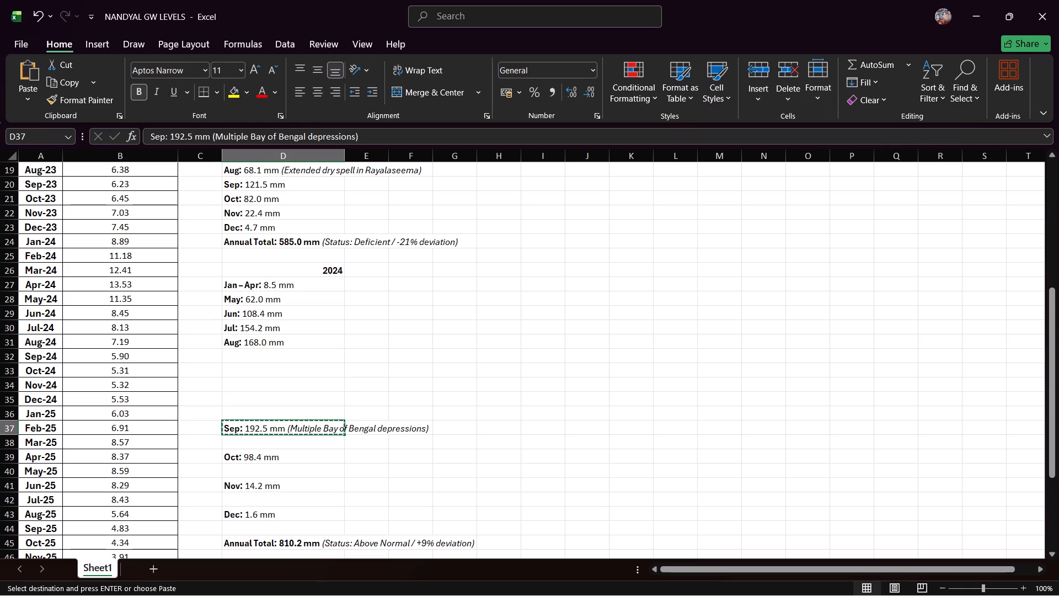
click(256, 356)
key(ctrl+v)
click(280, 456)
key(ctrl+x)
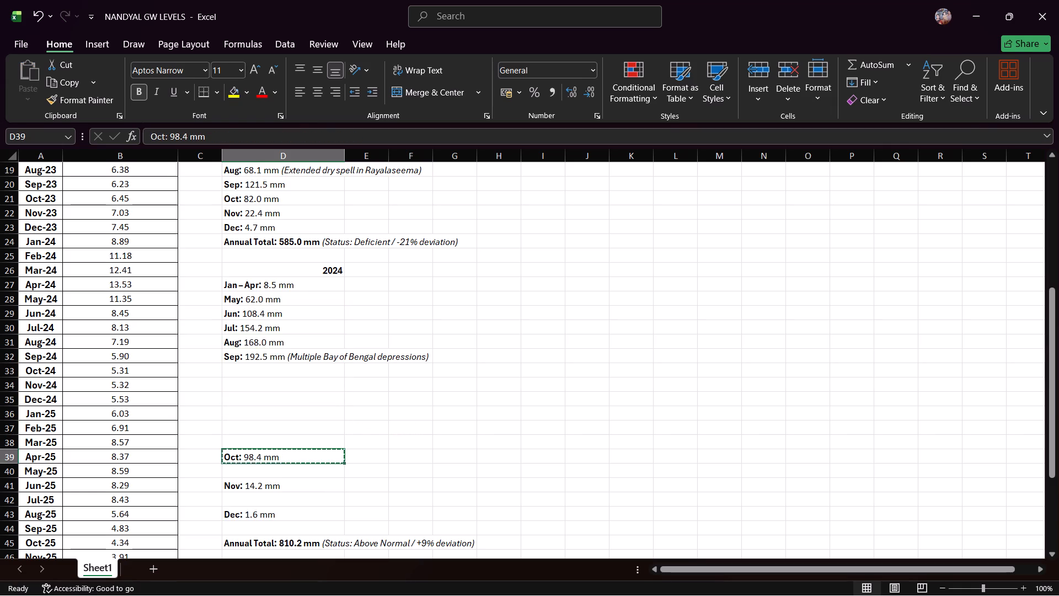
click(259, 371)
key(ctrl+v)
Move the 2024 Nov and Dec rainfall entries up into D34 and D35.
click(252, 489)
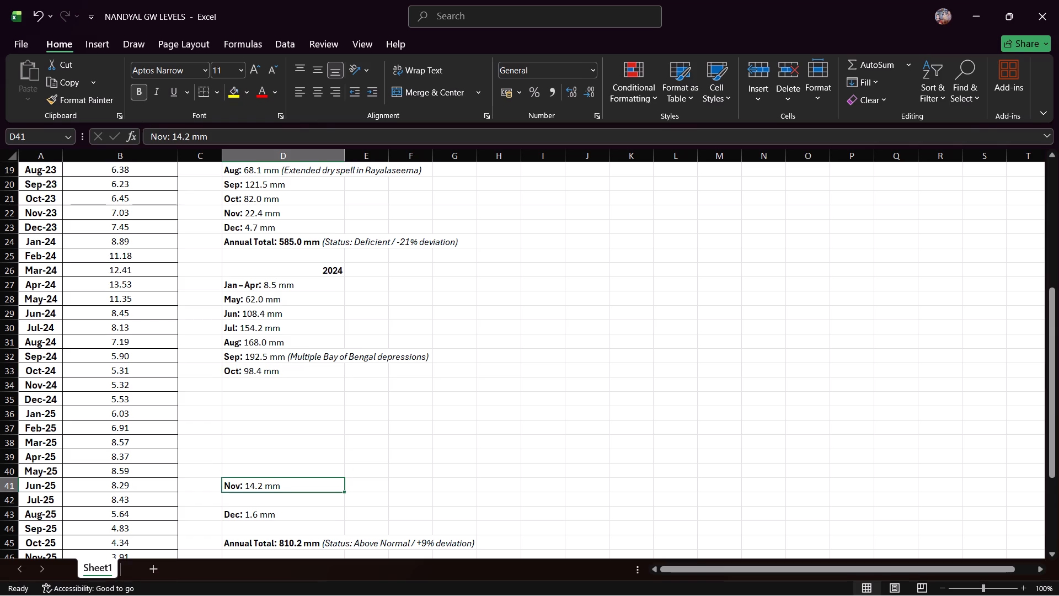
key(ctrl+x)
click(265, 381)
key(ctrl+v)
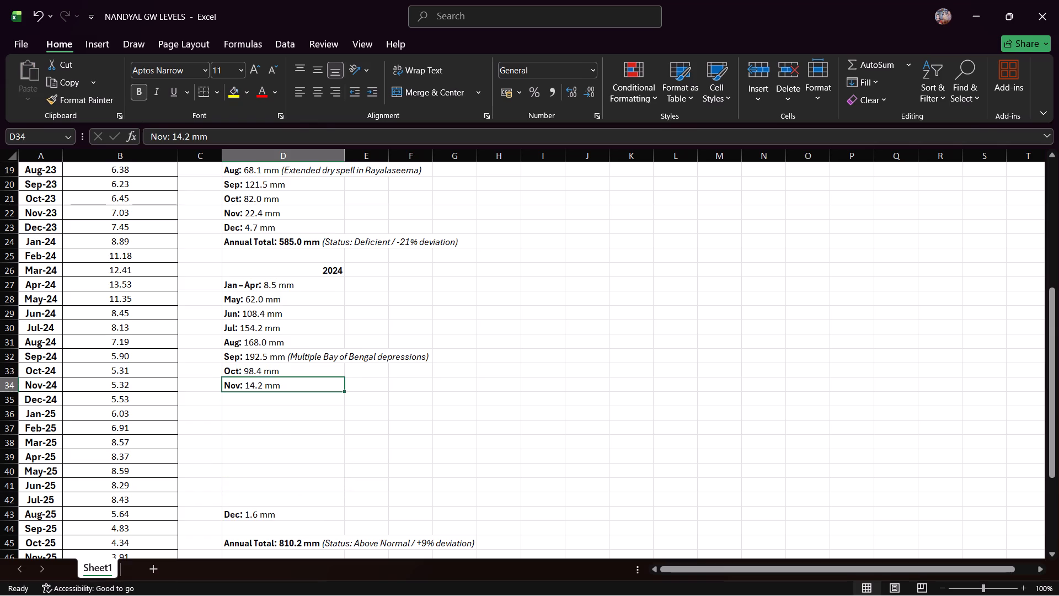
click(265, 518)
key(ctrl+x)
click(265, 395)
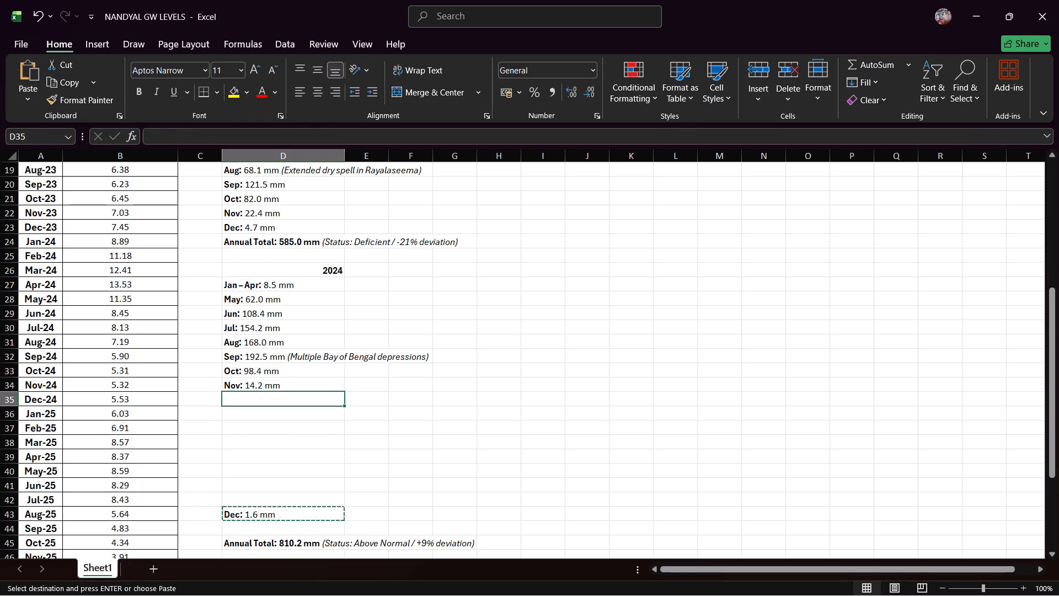
key(ctrl+v)
Move the 2024 Annual Total entry from D45 up into D36, directly below Dec.
scroll(293, 486, down, 2)
click(271, 459)
key(ctrl+x)
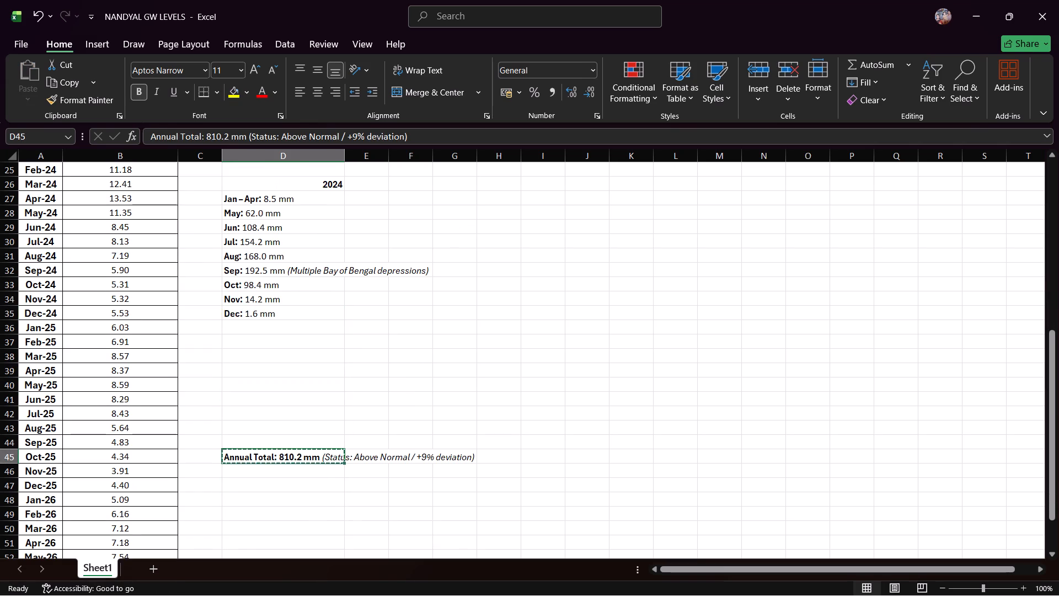
click(270, 333)
key(ctrl+v)
click(382, 367)
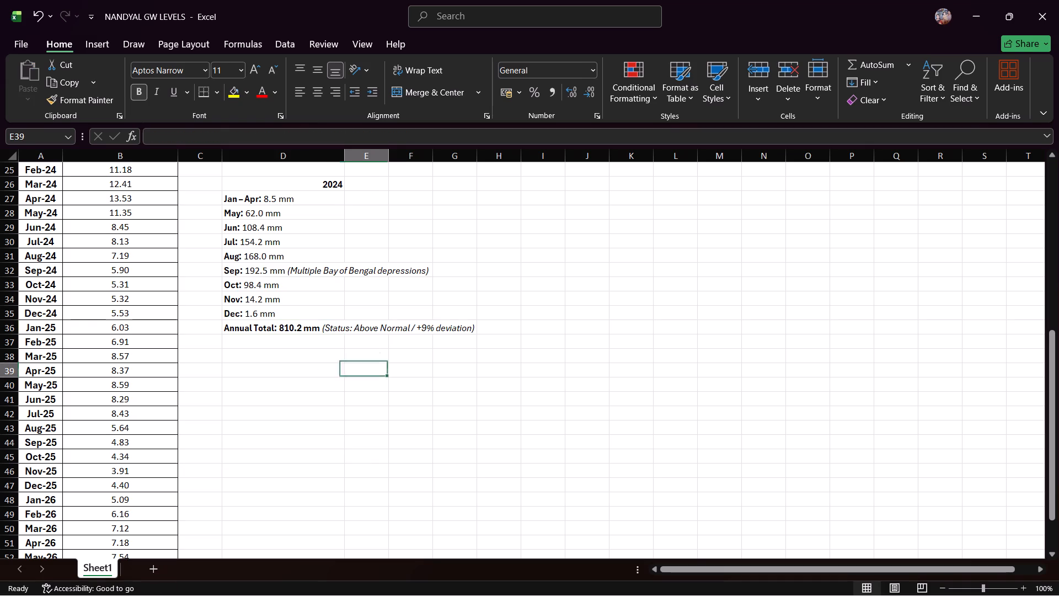
Save the workbook.
key(ctrl+s)
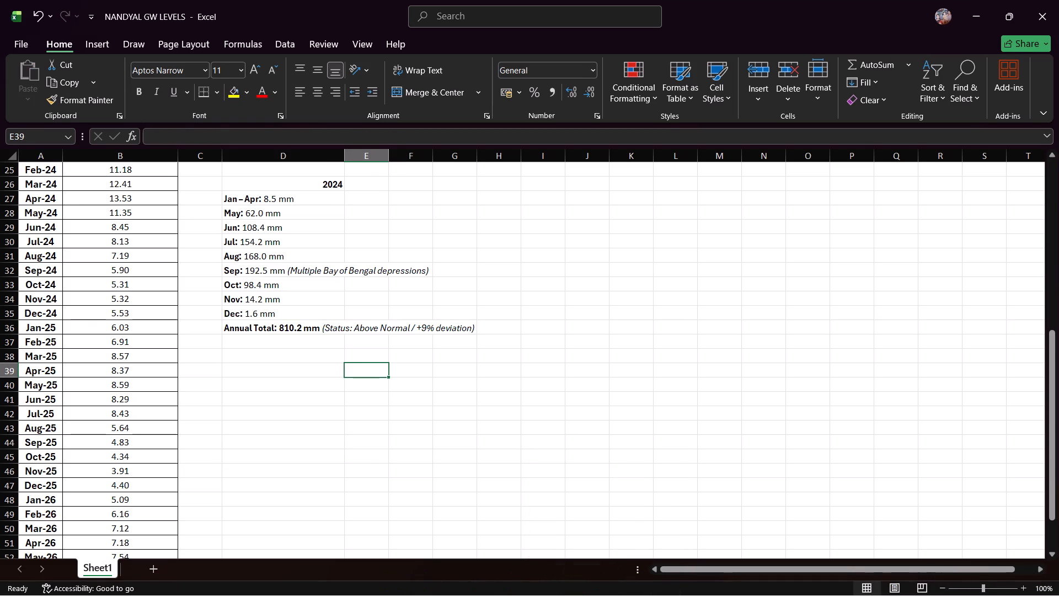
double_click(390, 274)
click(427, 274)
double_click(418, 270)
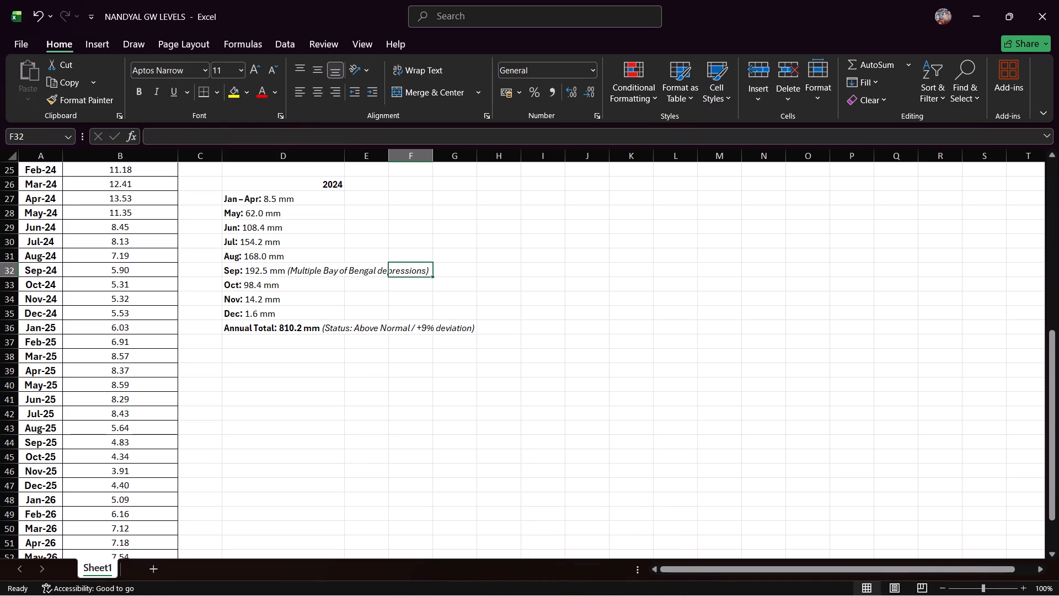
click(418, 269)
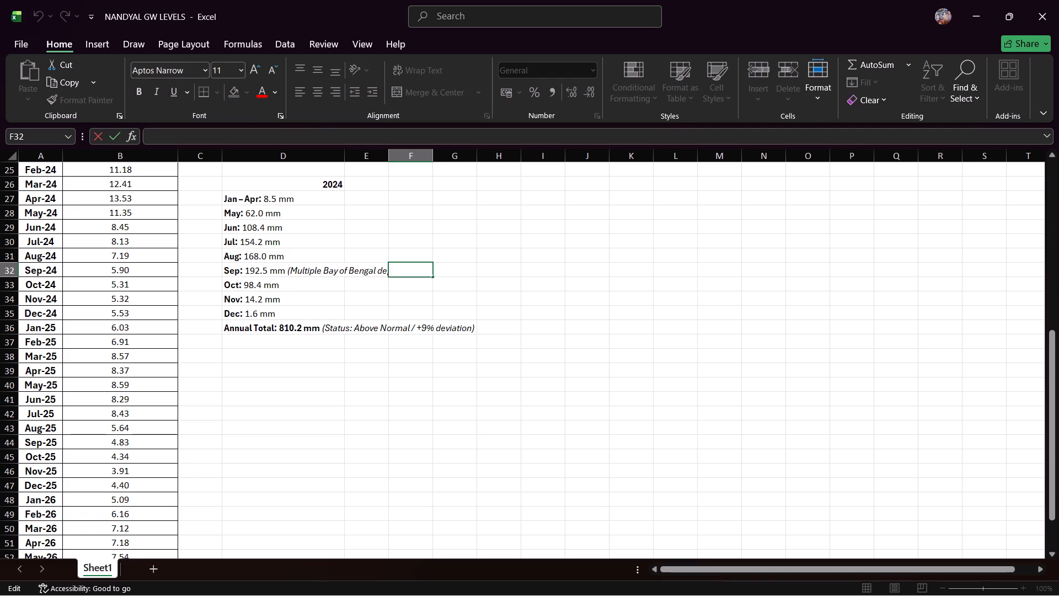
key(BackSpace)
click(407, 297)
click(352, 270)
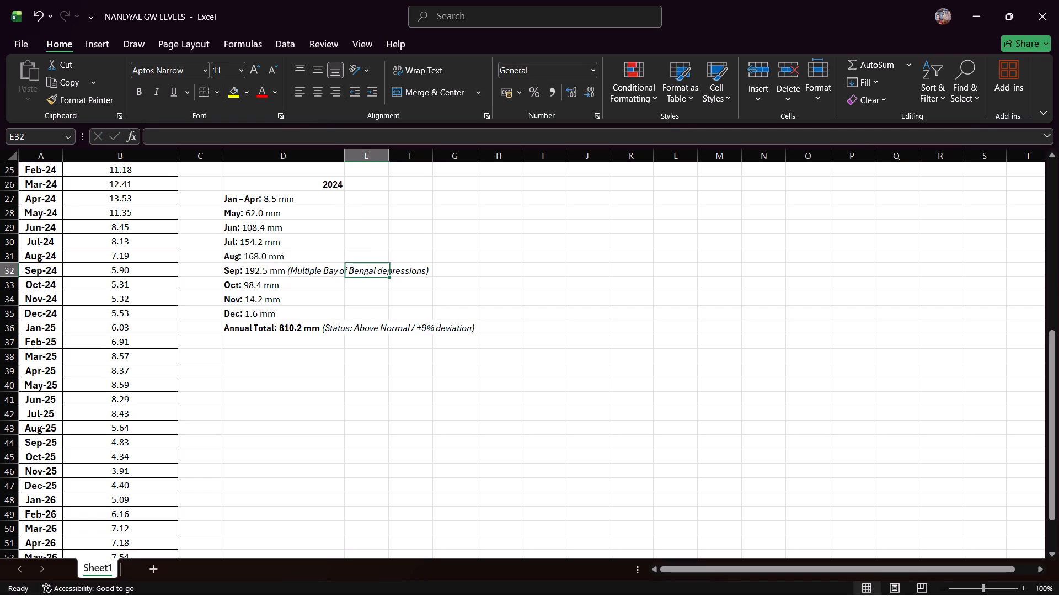
Delete the note "(Multiple Bay of Bengal depressions)" from the 2024 Sep entry in D32.
double_click(274, 273)
drag(284, 270, 409, 270)
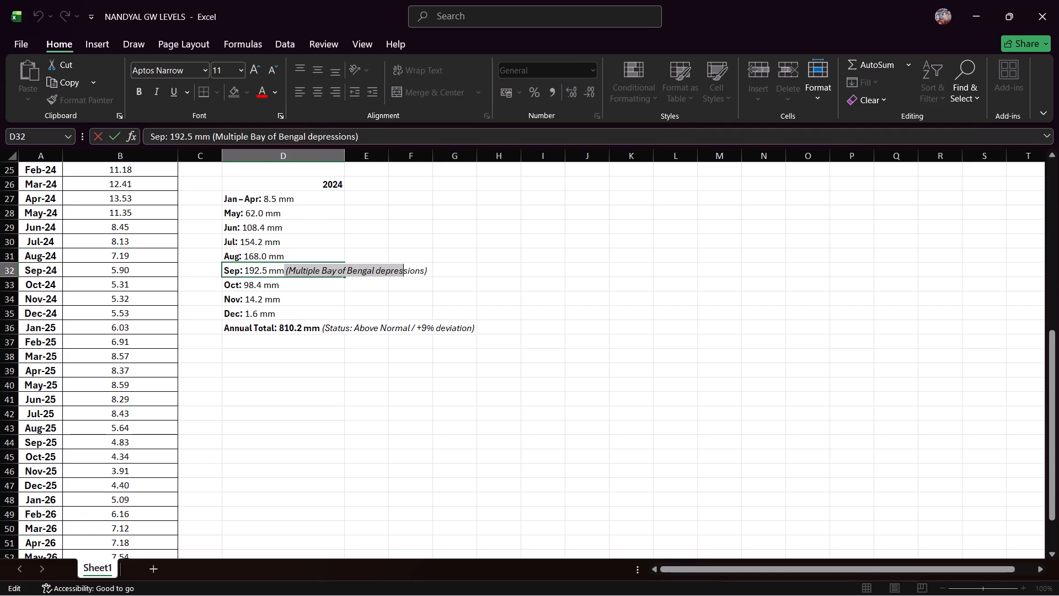
drag(409, 270, 449, 270)
key(BackSpace)
click(400, 332)
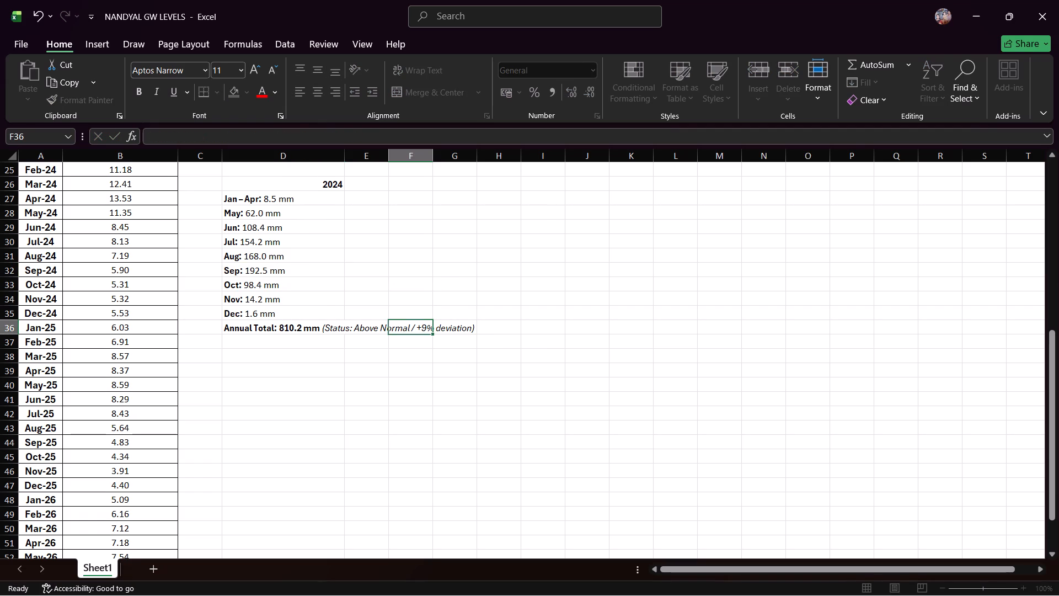
Delete the note "(Status: Above Normal / +9% deviation)" from the 2024 Annual Total entry in D36.
click(383, 348)
double_click(345, 329)
click(328, 325)
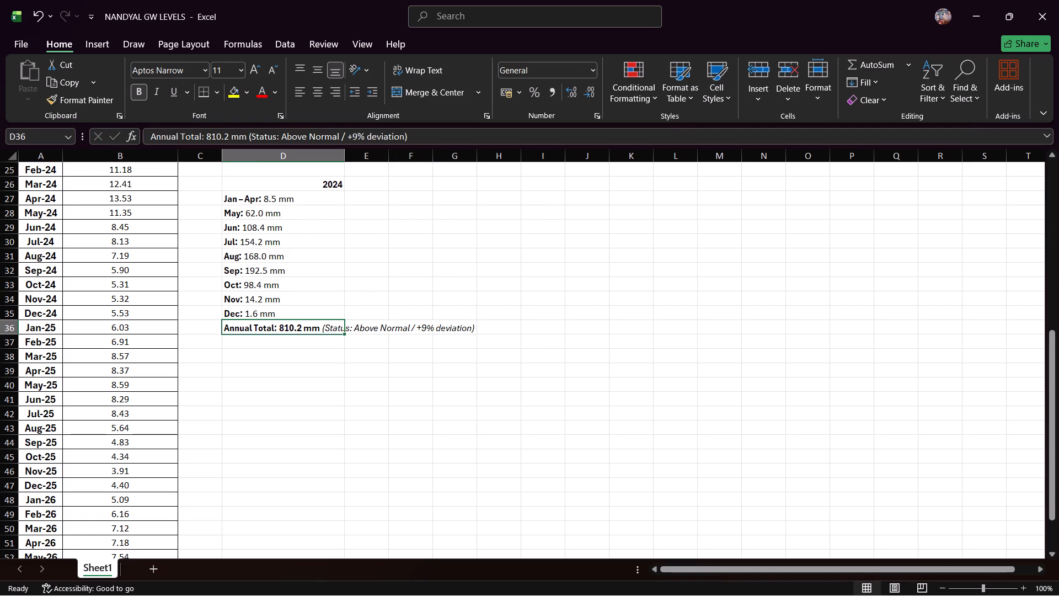
double_click(324, 328)
drag(318, 328, 479, 327)
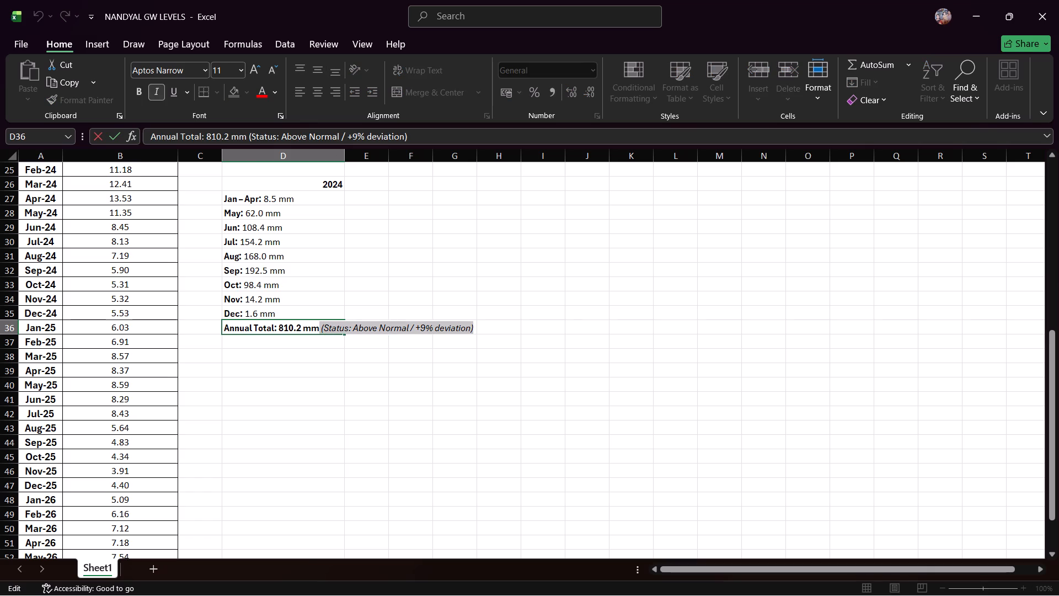
drag(479, 327, 486, 327)
key(BackSpace)
click(387, 344)
Delete the note "(Delayed monsoon onset)" from the 2023 Jun entry in D17.
scroll(373, 299, up, 1)
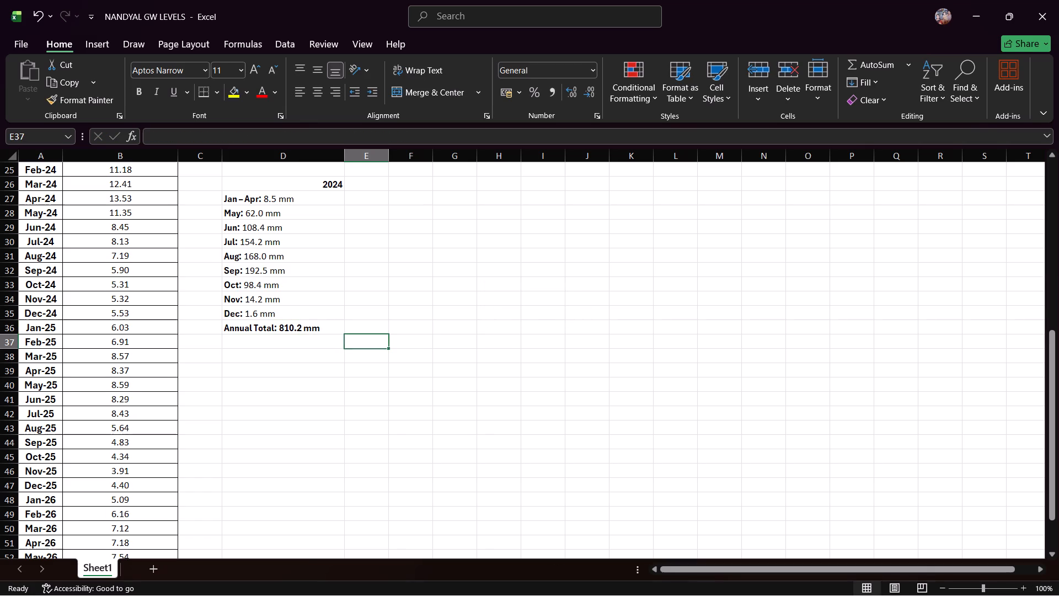
scroll(373, 299, up, 2)
scroll(372, 299, down, 1)
scroll(372, 299, up, 2)
double_click(315, 229)
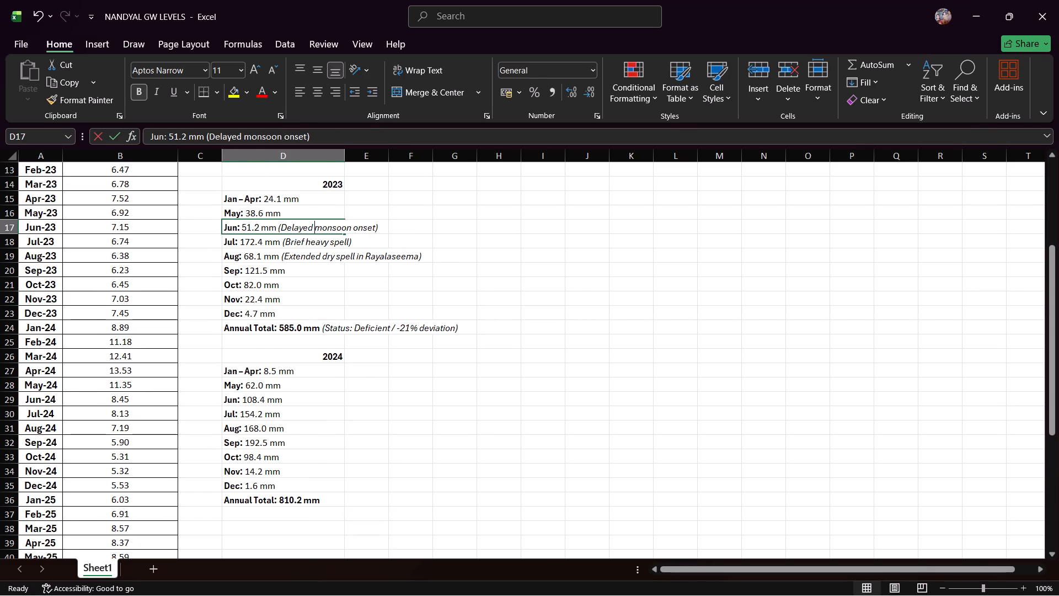
drag(277, 226, 333, 225)
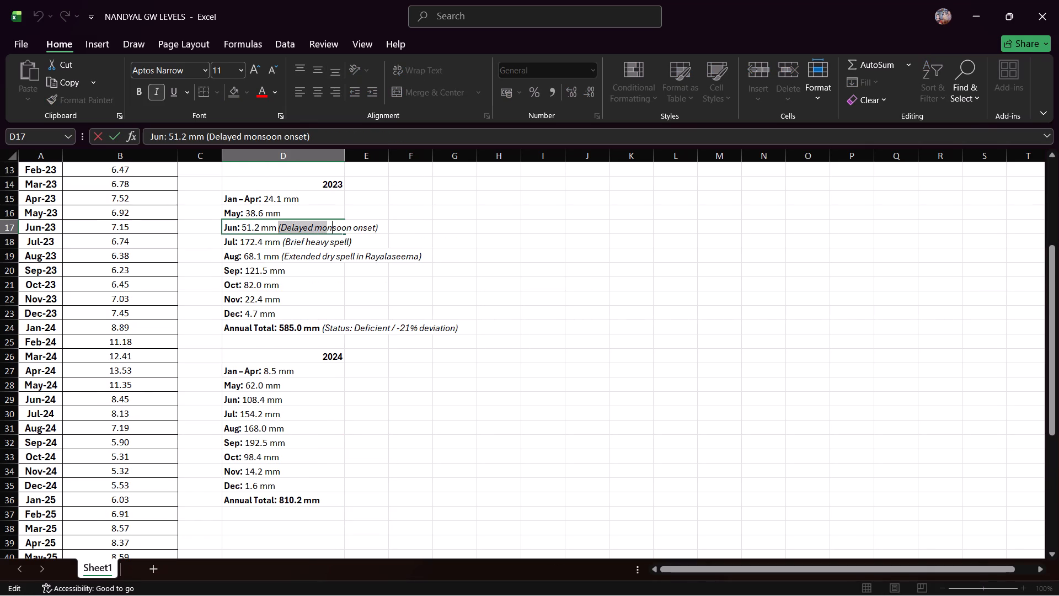
drag(333, 225, 377, 225)
key(BackSpace)
Delete the note "(Brief heavy spell)" from the 2023 Jul entry in D18.
double_click(325, 243)
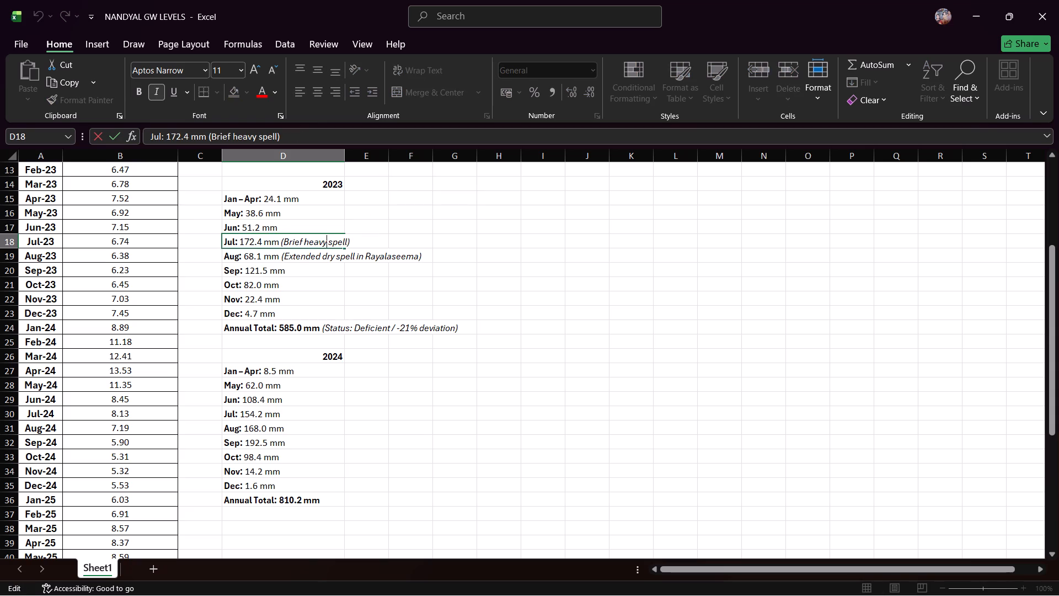
drag(281, 243, 355, 243)
key(BackSpace)
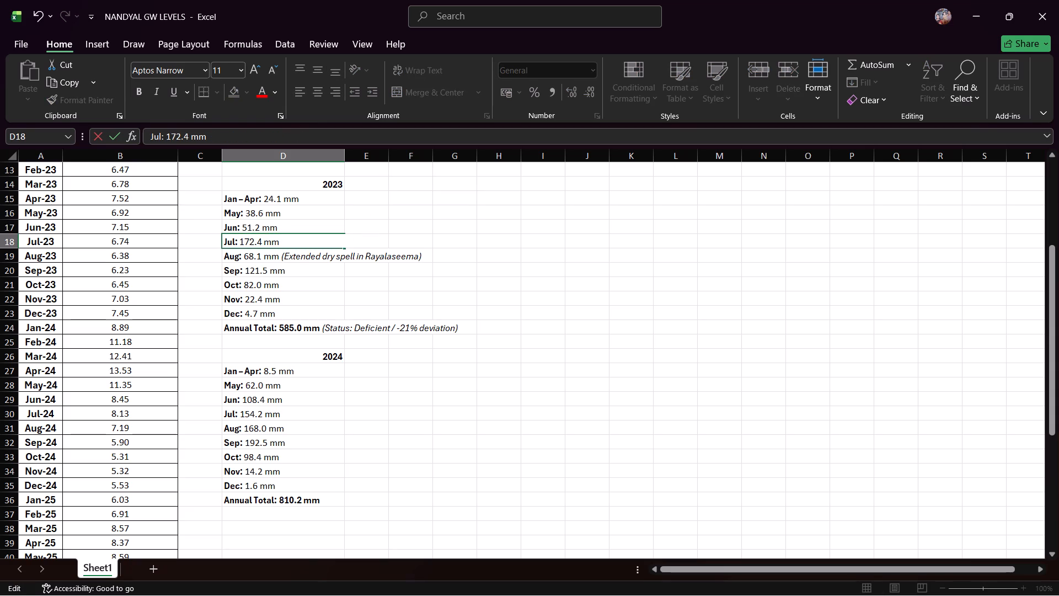
Delete the note "(Extended dry spell in Rayalaseema)" from the 2023 Aug entry in D19.
double_click(325, 257)
drag(277, 256, 440, 258)
key(BackSpace)
Delete the note "(Status: Deficient / -21% deviation)" from the 2023 Annual Total entry in D24.
double_click(342, 332)
double_click(326, 327)
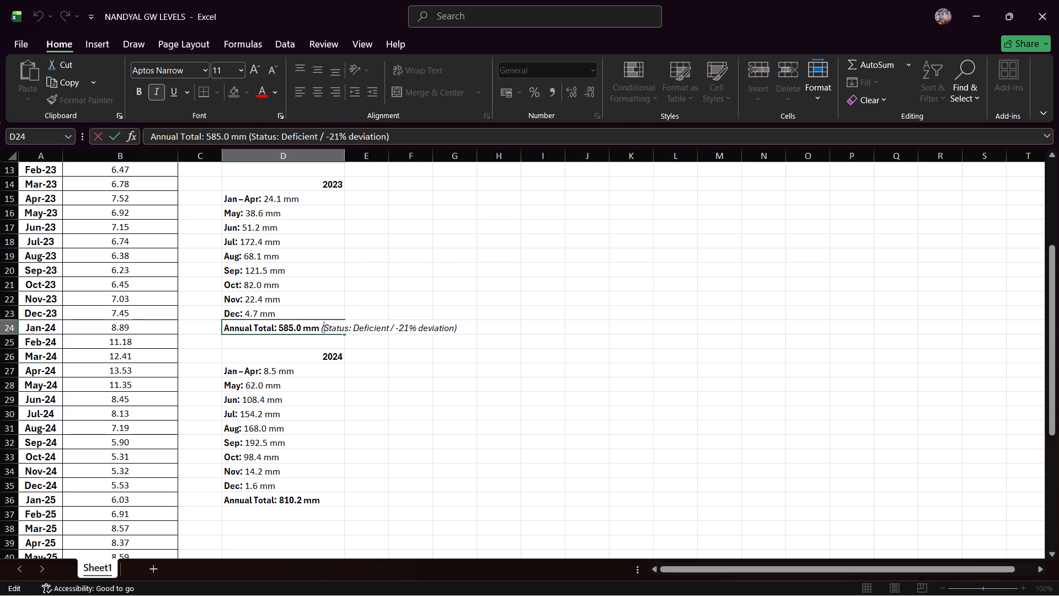
drag(320, 326, 468, 326)
key(BackSpace)
click(384, 263)
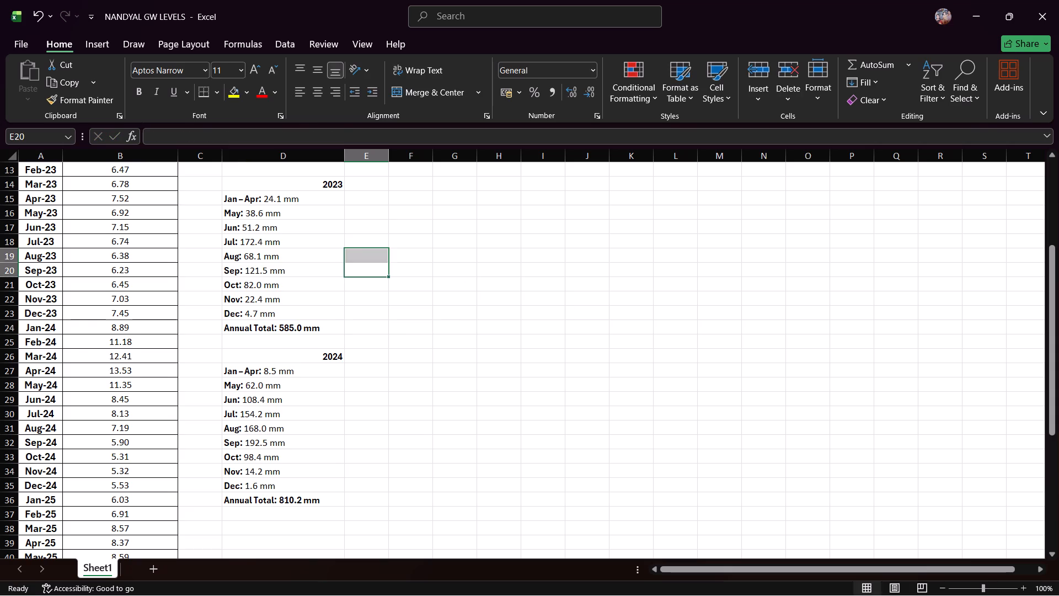
Delete the note "(Status: Normal / -5% deviation)" from the 2022 Annual Total entry in D12.
scroll(377, 334, up, 6)
double_click(326, 328)
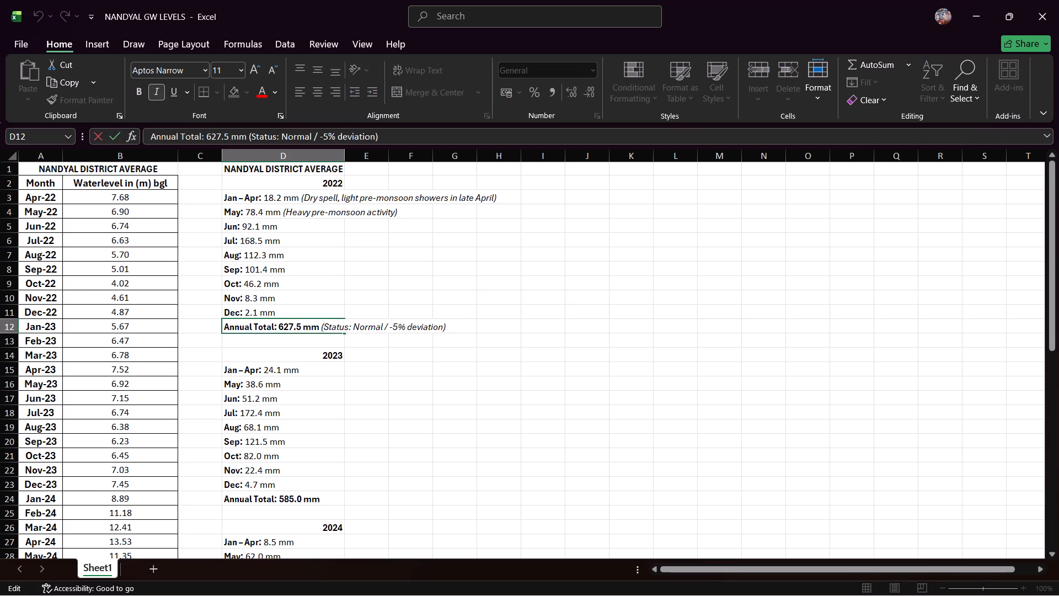
drag(320, 326, 427, 328)
key(BackSpace)
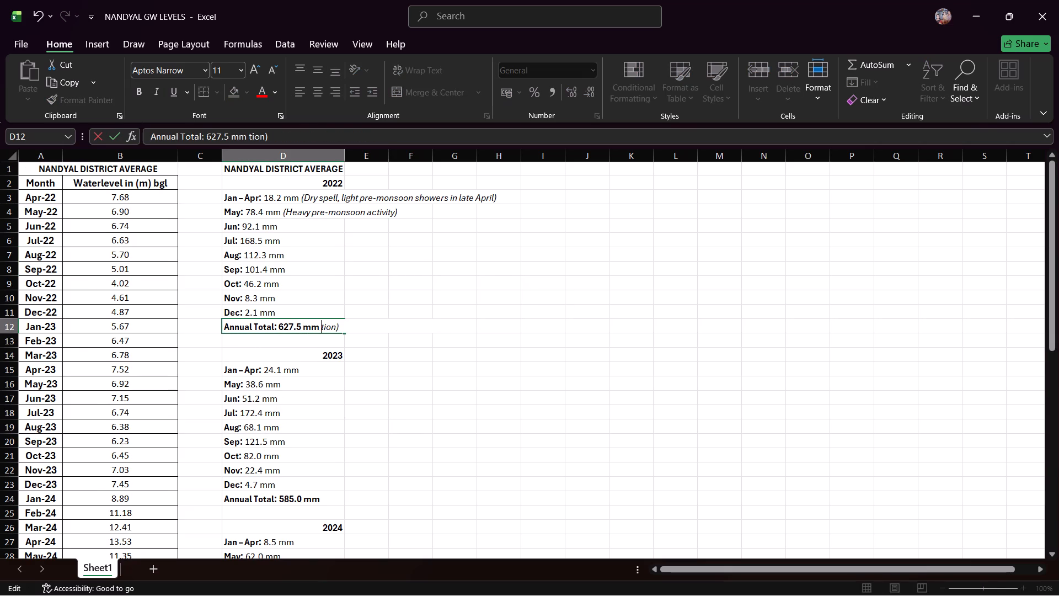
click(340, 324)
key(BackSpace)
key(BackSpace)
key(BackSpace)
key(BackSpace)
key(BackSpace)
key(BackSpace)
Delete the note "(Heavy pre-monsoon activity)" from the 2022 May entry in D4.
click(328, 211)
double_click(295, 214)
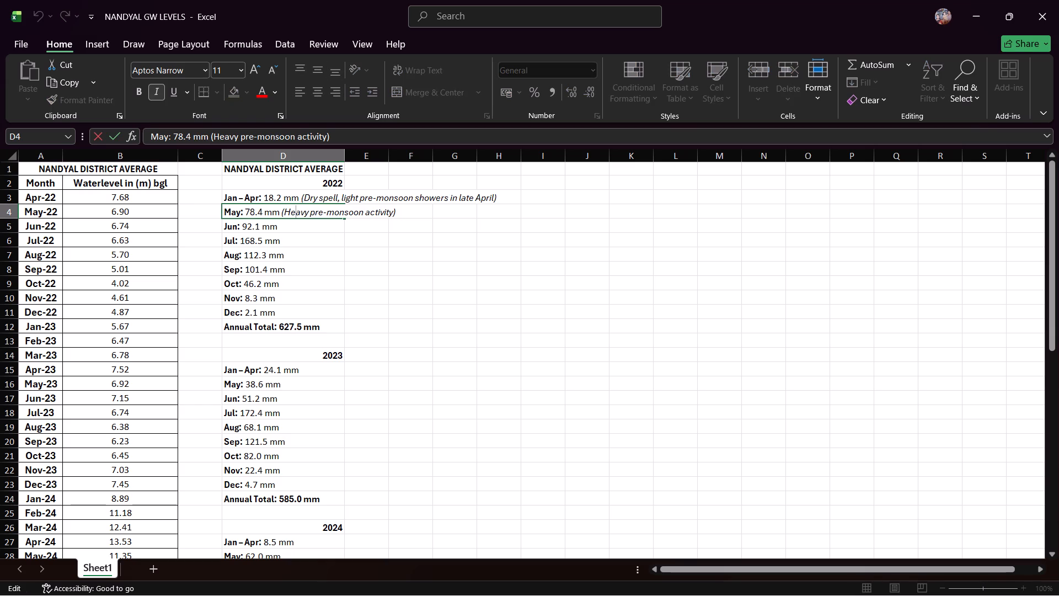
drag(280, 212, 445, 212)
key(BackSpace)
Delete the note "(Dry spell, light pre-monsoon showers in late April)" from the 2022 Jan – Apr entry in D3 and save the workbook.
click(331, 196)
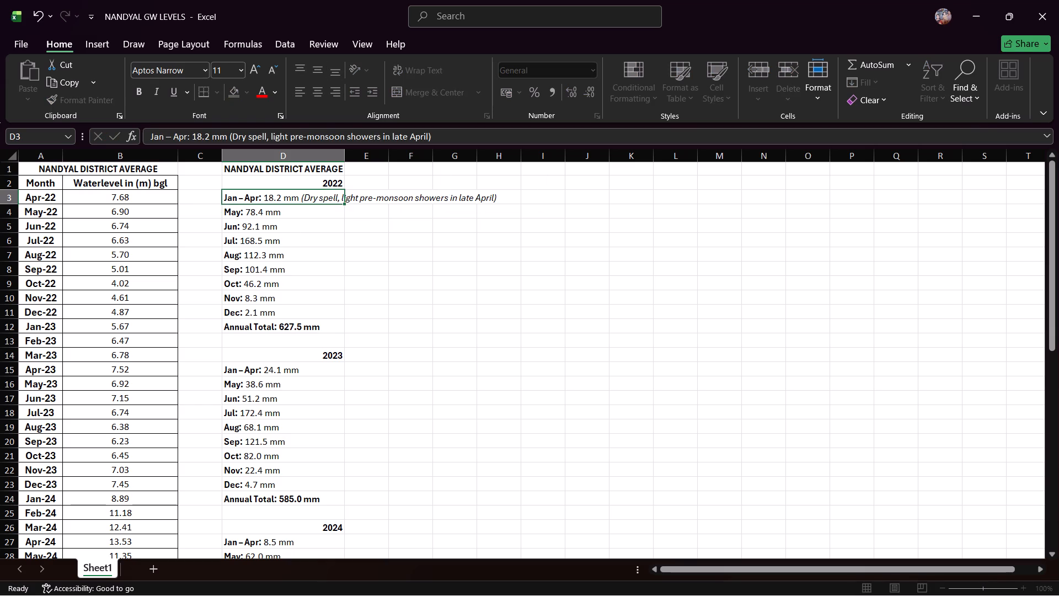
double_click(328, 198)
drag(298, 196, 451, 198)
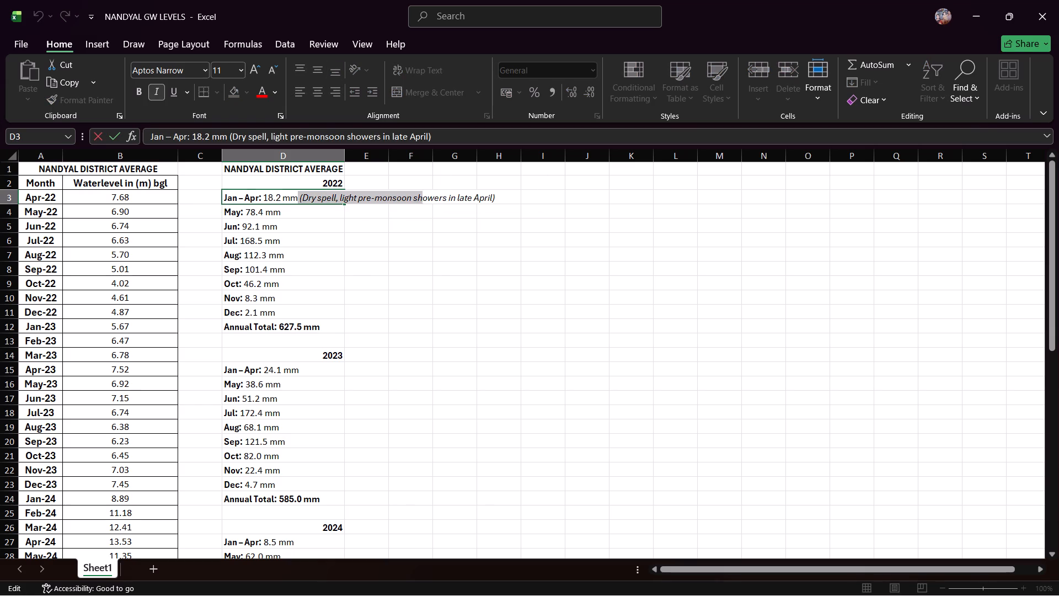
drag(451, 198, 540, 198)
key(BackSpace)
click(461, 264)
key(ctrl+s)
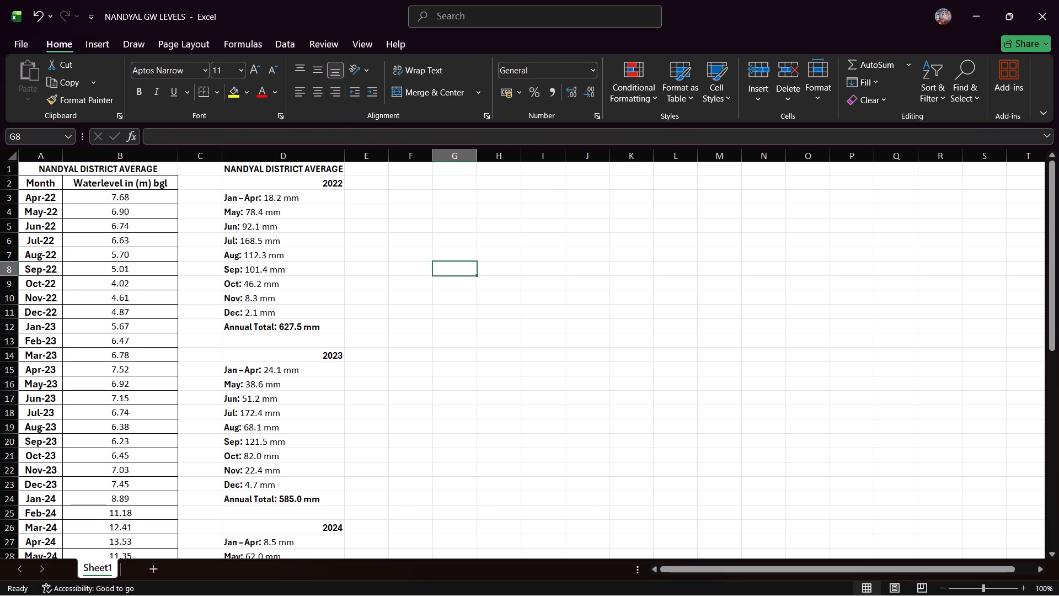
Copy the 2024 year heading to D38, change the copy to 2025, and save the workbook.
scroll(425, 357, down, 6)
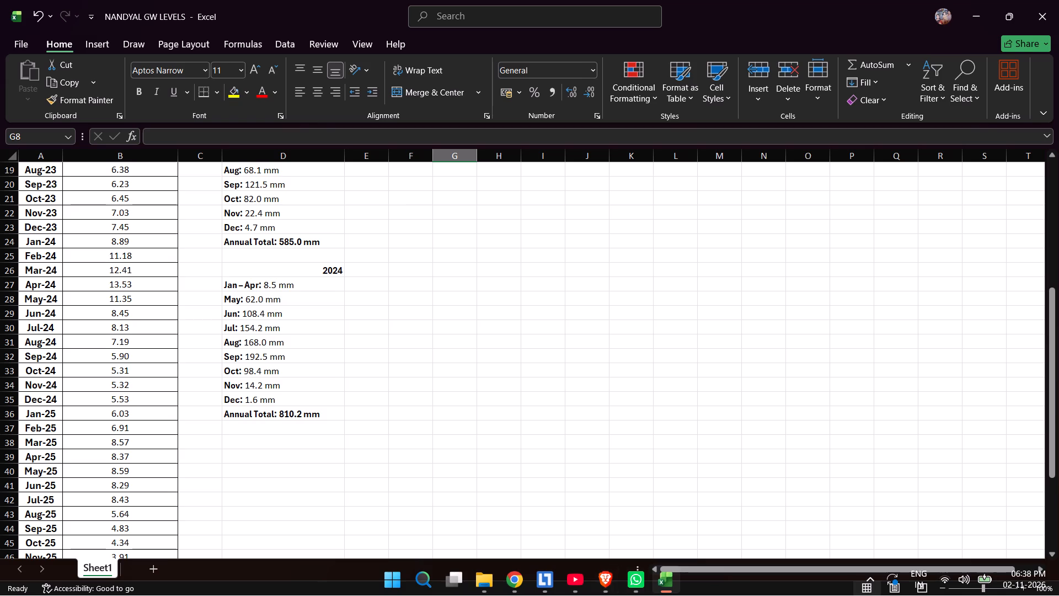
click(324, 274)
key(ctrl+c)
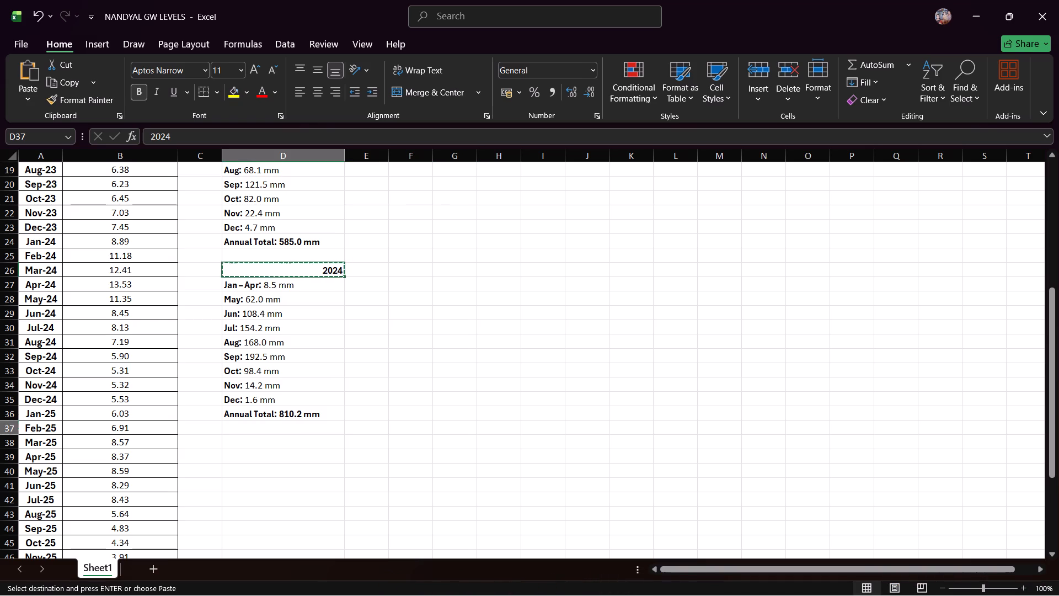
click(296, 433)
click(301, 440)
key(ctrl+v)
double_click(332, 441)
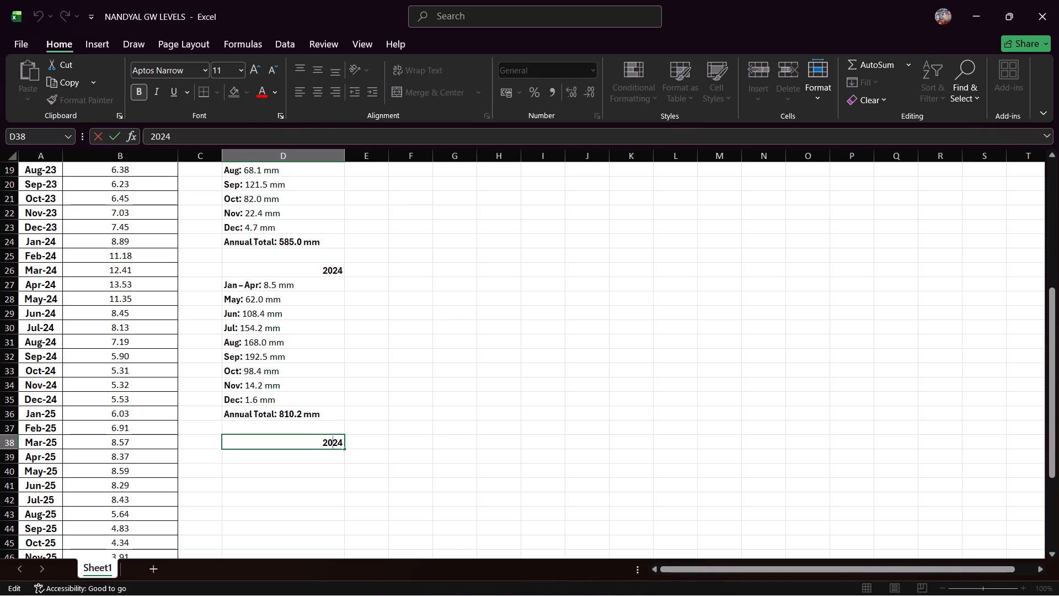
key(Right)
key(Right)
key(BackSpace)
key(5)
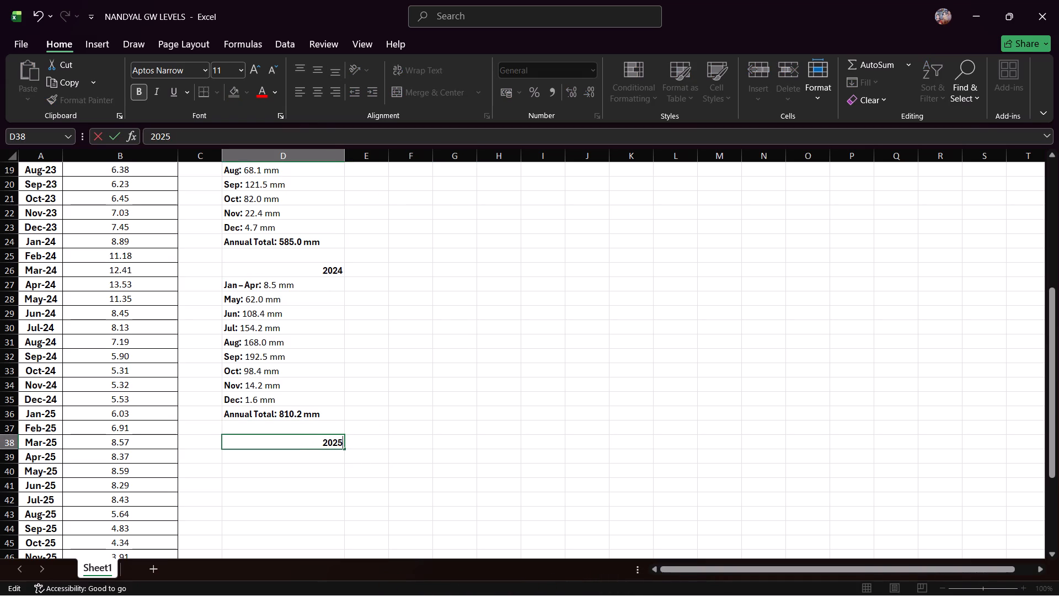
click(386, 409)
click(314, 453)
key(ctrl+s)
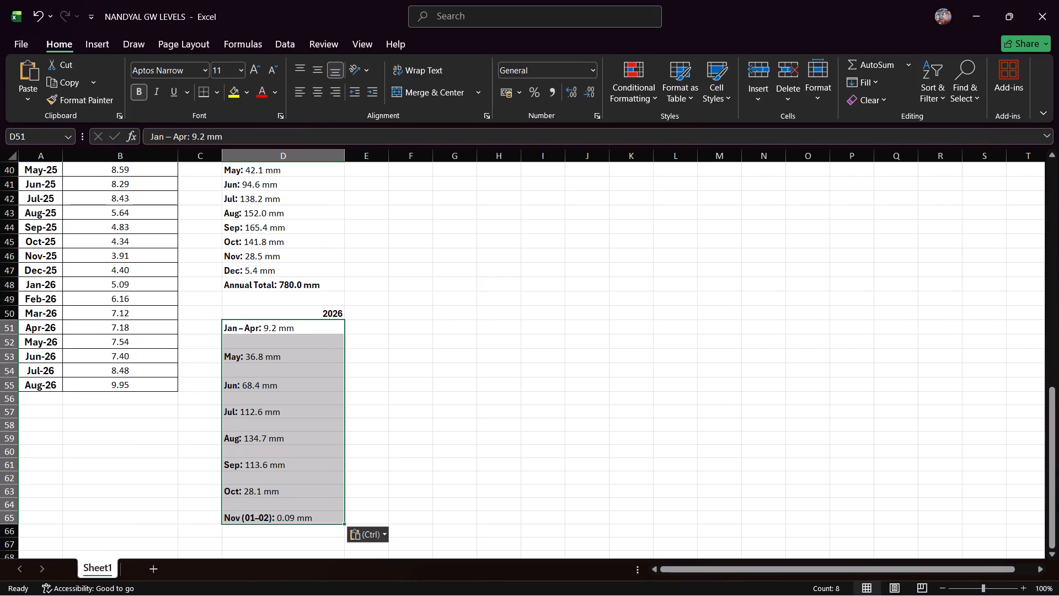
click(312, 349)
click(287, 339)
click(286, 365)
click(278, 360)
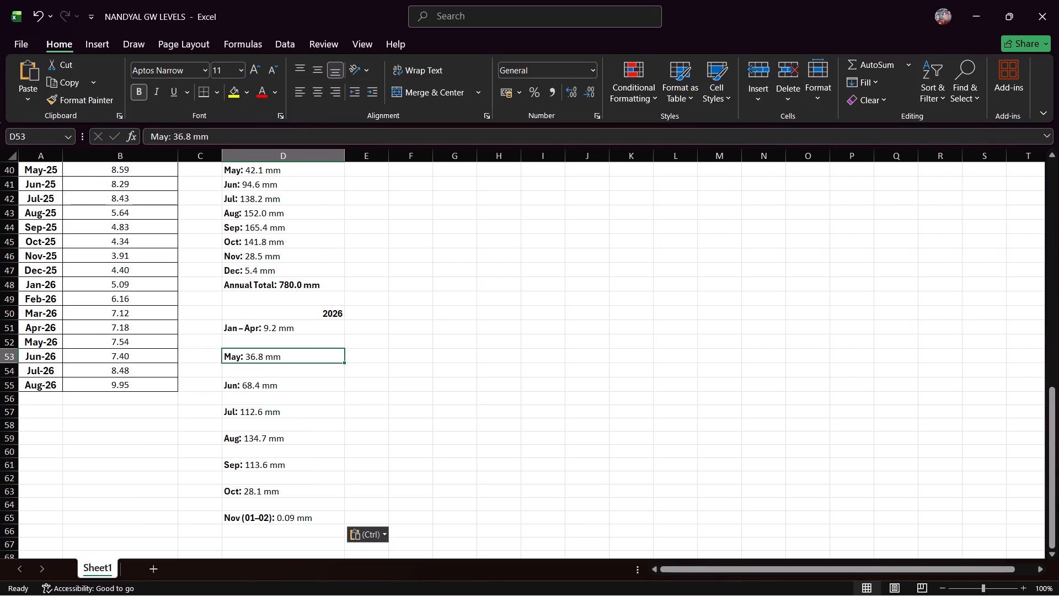
key(ctrl+x)
click(270, 343)
key(ctrl+v)
click(273, 393)
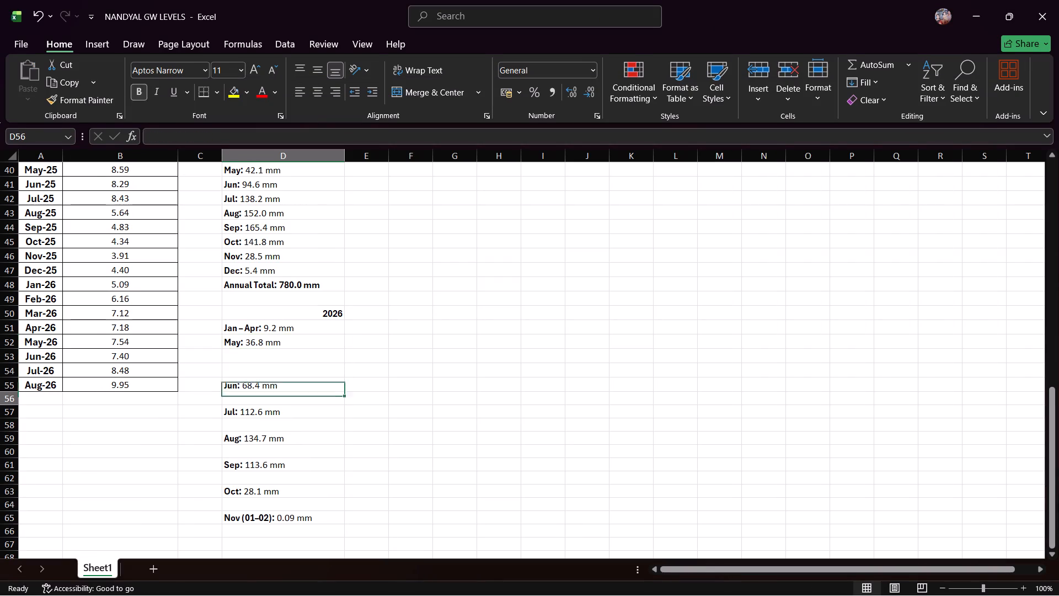
click(269, 386)
key(ctrl+x)
click(258, 355)
key(ctrl+v)
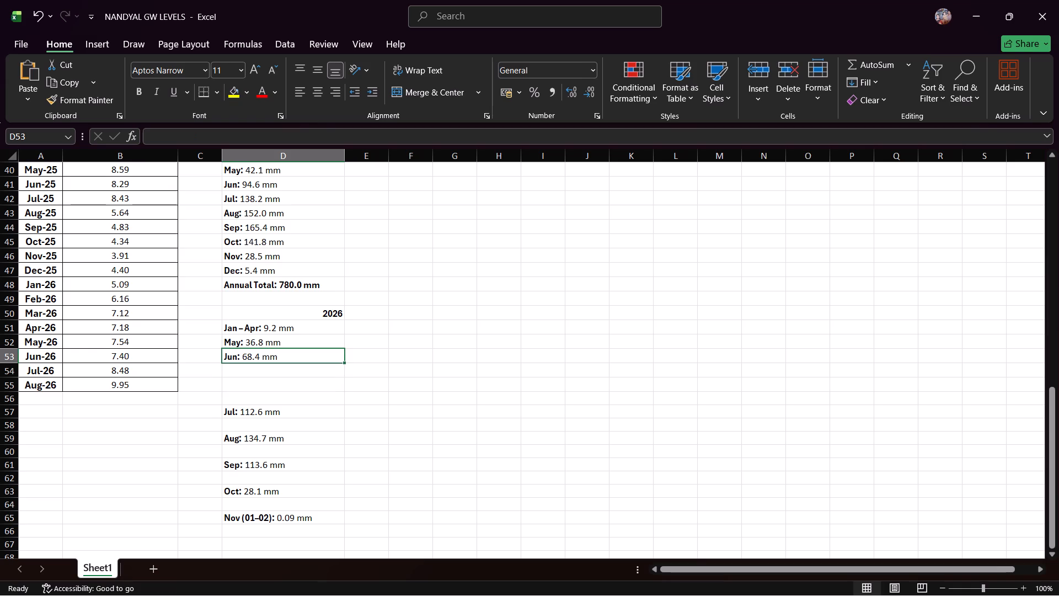
Move the 2026 Jul, Aug and Sep entries up to D54, D55 and D56, directly below Jun.
click(265, 410)
key(ctrl+x)
click(263, 374)
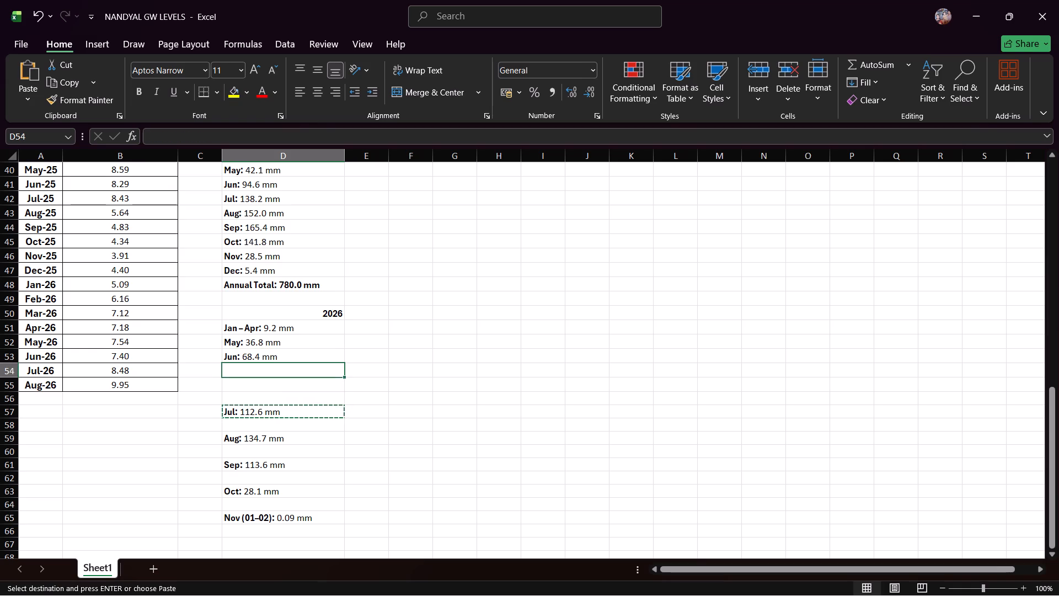
key(ctrl+v)
click(262, 439)
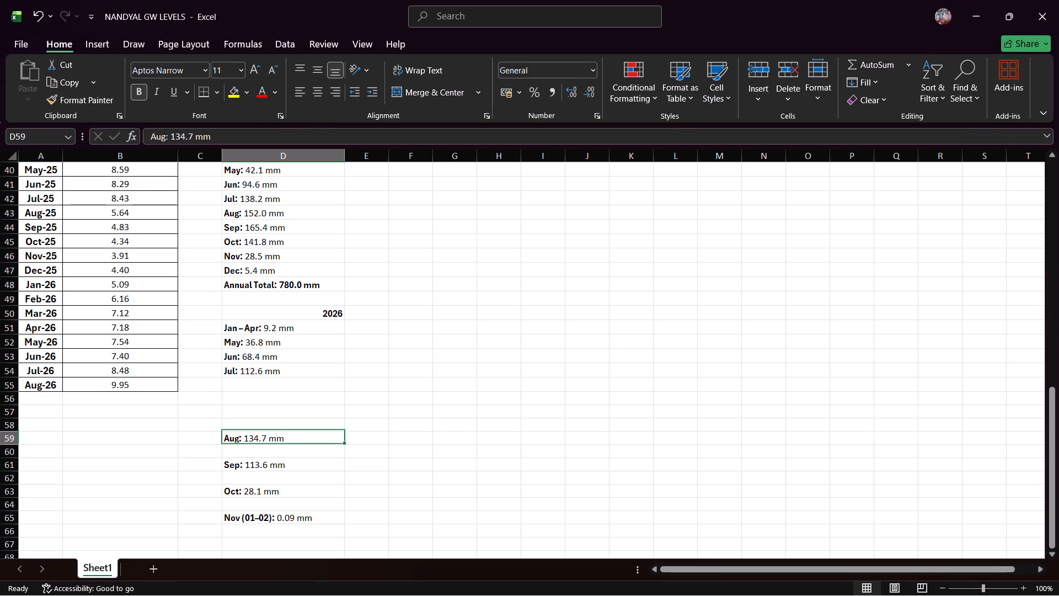
key(ctrl+x)
click(258, 384)
key(ctrl+v)
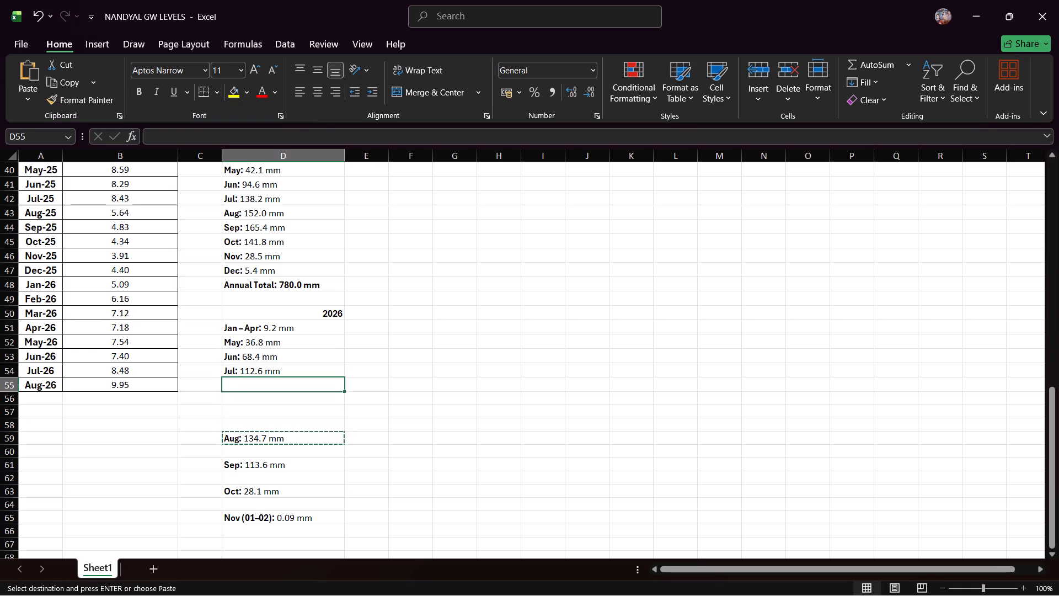
click(273, 459)
key(ctrl+x)
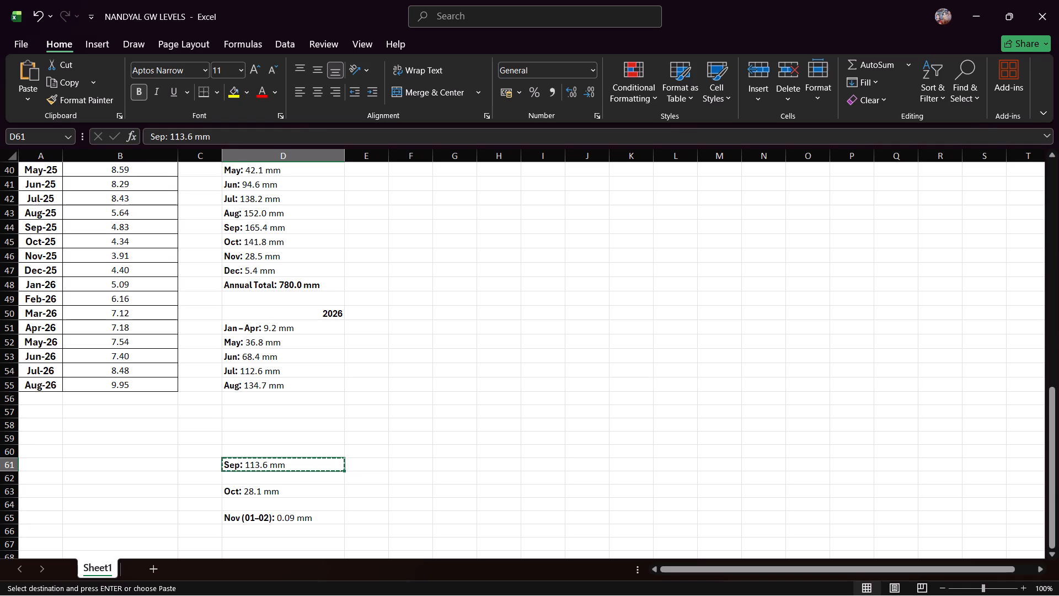
click(255, 393)
key(ctrl+v)
Move the 2026 Oct and Nov (01–02) entries up to D57 and D58, and save the workbook.
click(265, 491)
key(ctrl+x)
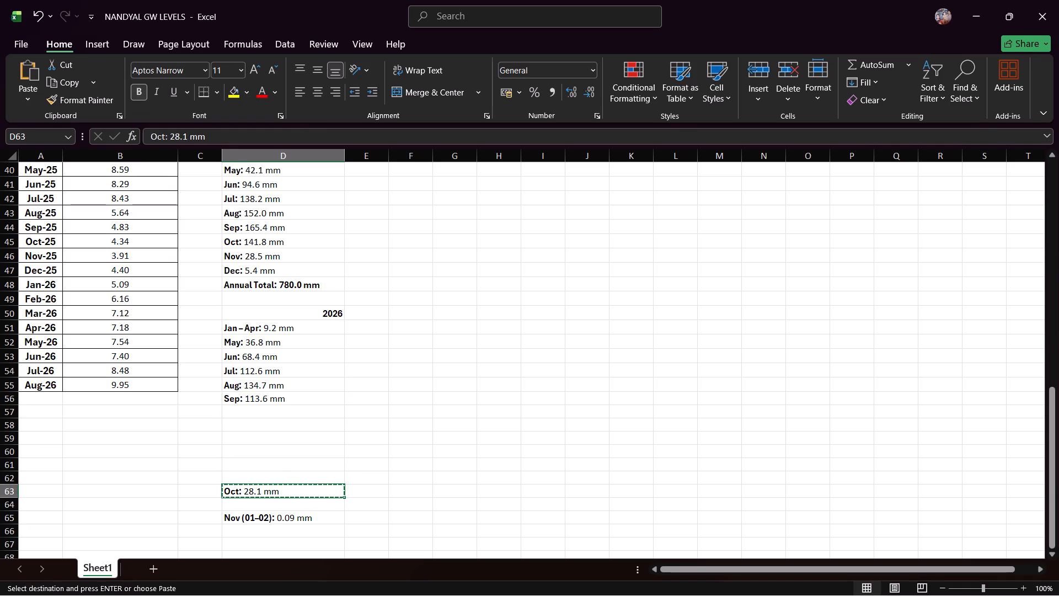
click(256, 412)
key(ctrl+c)
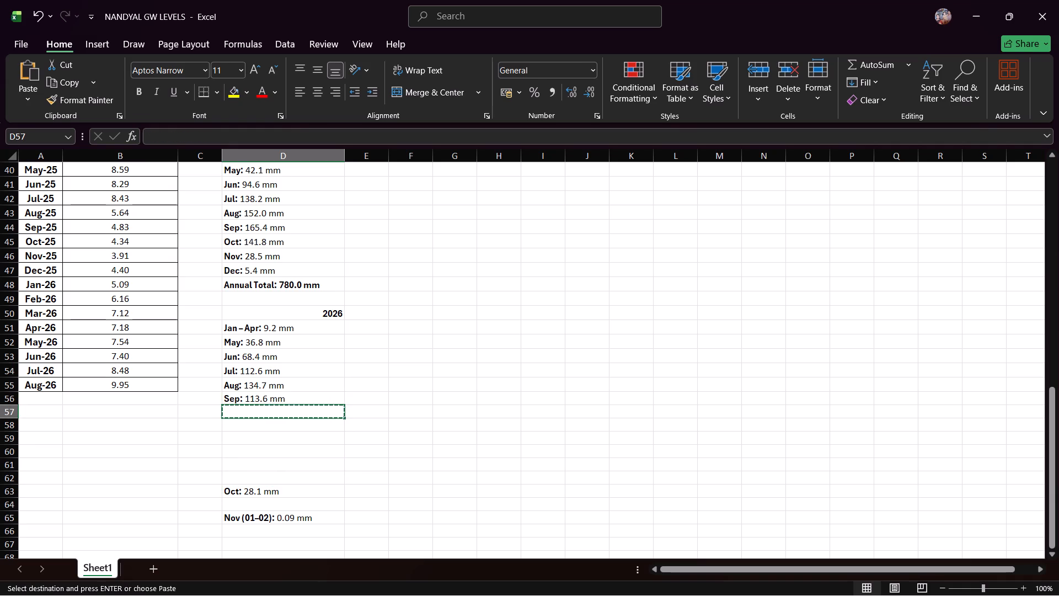
click(268, 456)
click(354, 489)
key(Escape)
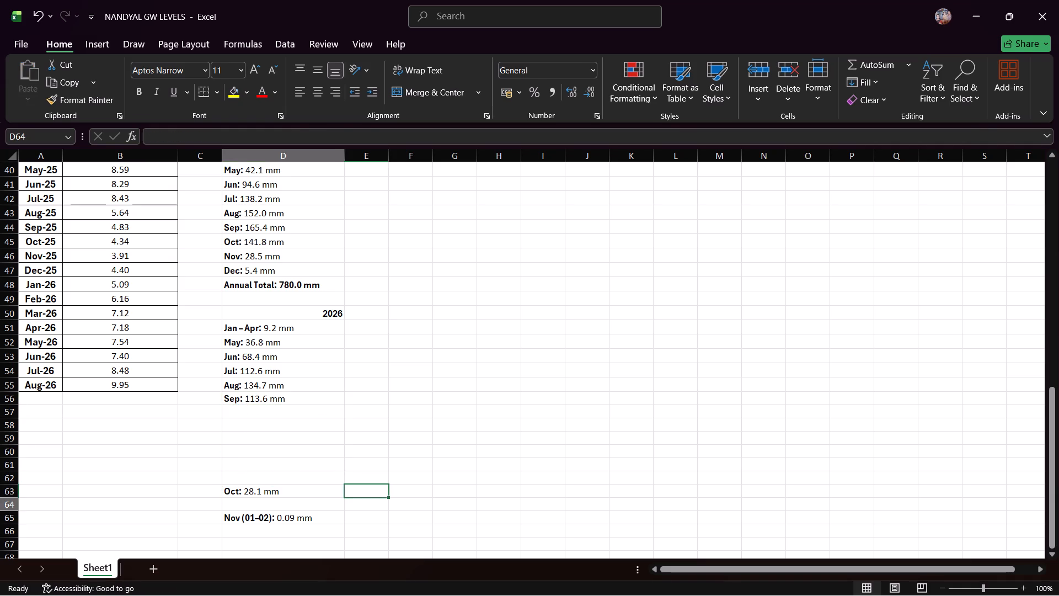
click(291, 499)
click(282, 495)
key(ctrl+x)
click(266, 410)
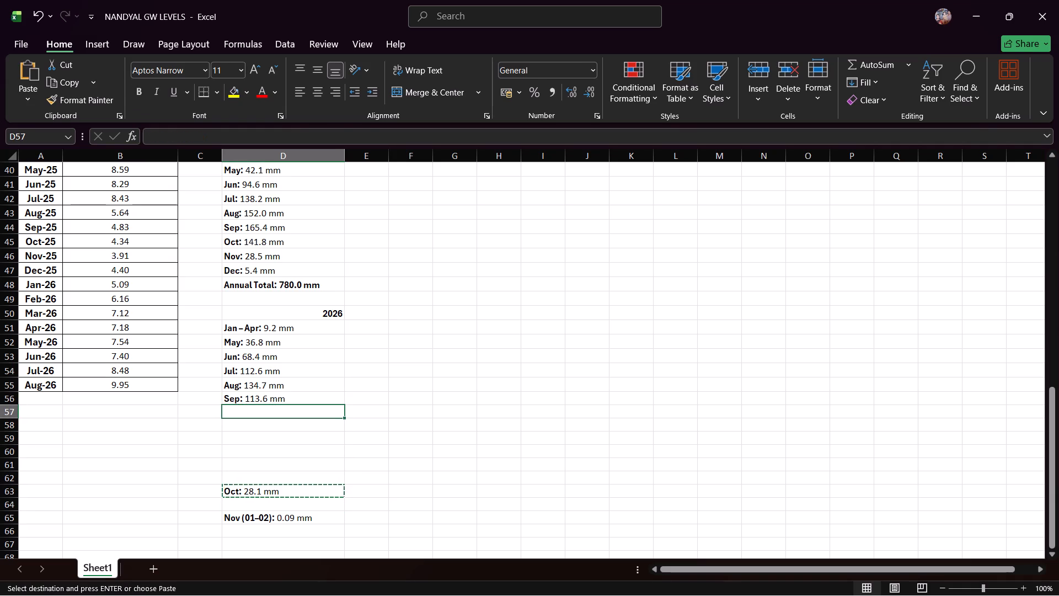
key(ctrl+v)
click(273, 520)
key(ctrl+x)
click(277, 419)
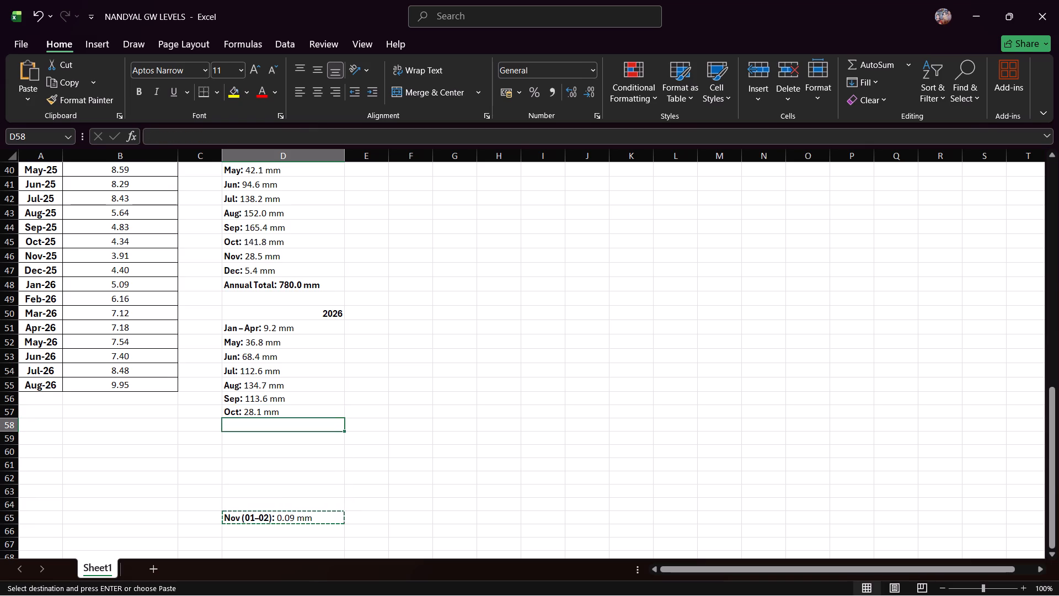
key(ctrl+v)
click(504, 398)
key(ctrl+s)
click(542, 455)
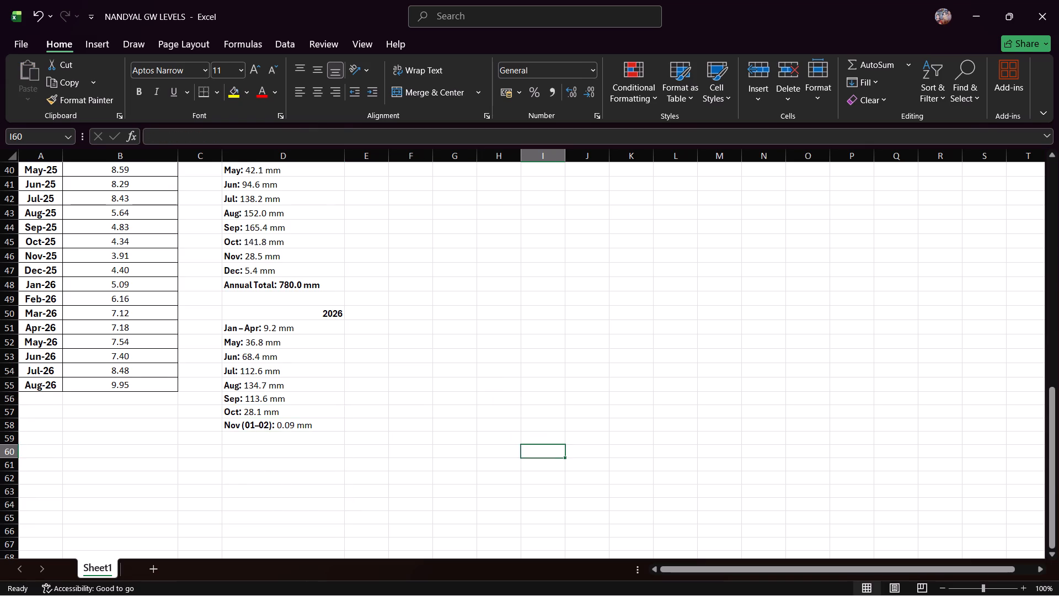
Apply the current border style to the rainfall list in D2:D58.
scroll(542, 455, up, 20)
scroll(542, 455, up, 4)
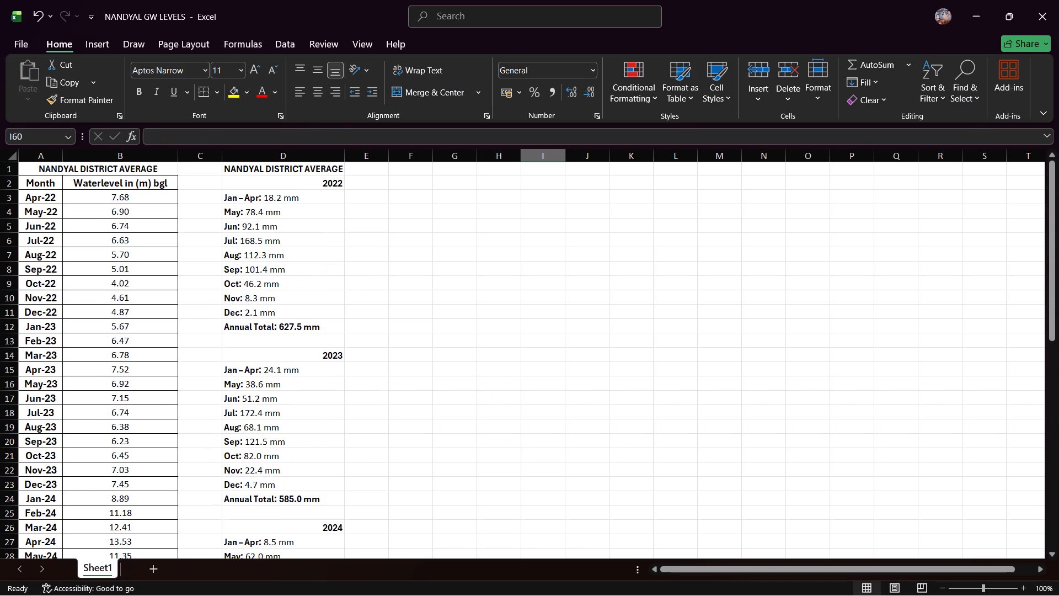
drag(229, 182, 335, 356)
scroll(335, 356, down, 2)
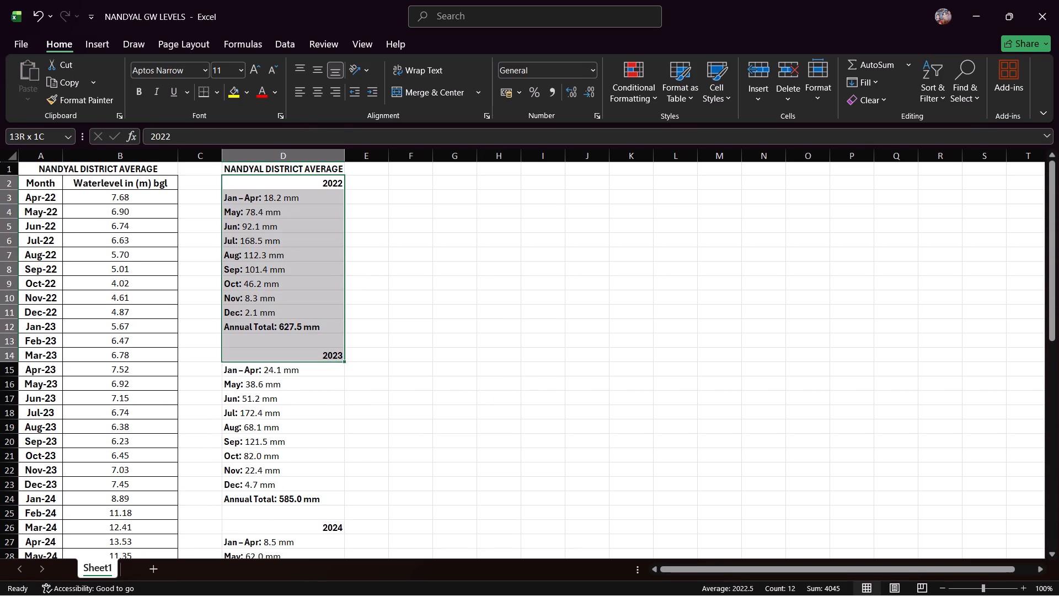
scroll(335, 356, down, 1)
drag(335, 356, 318, 542)
scroll(328, 443, down, 2)
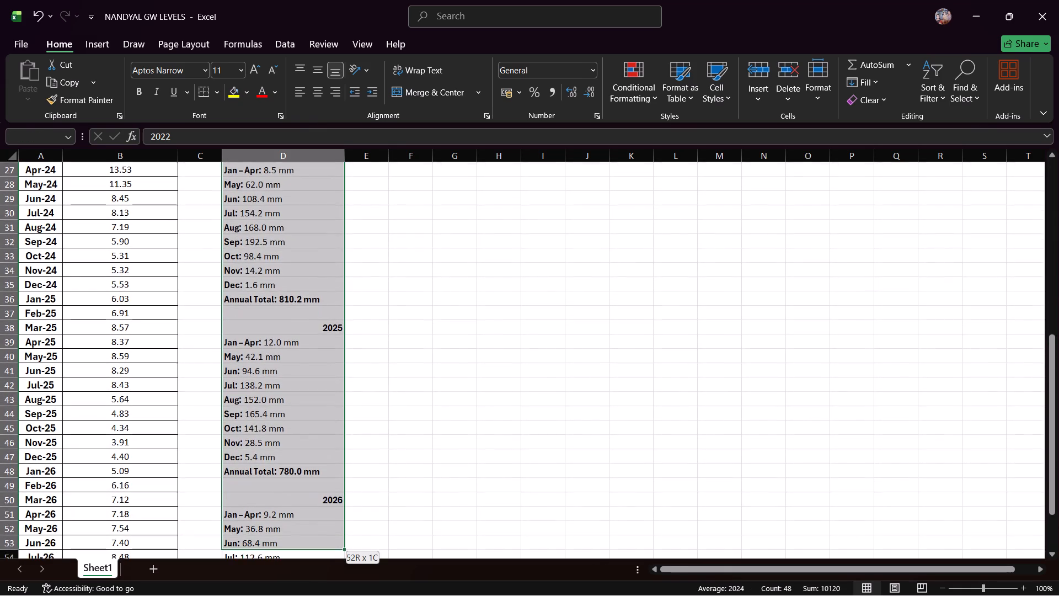
drag(318, 542, 308, 554)
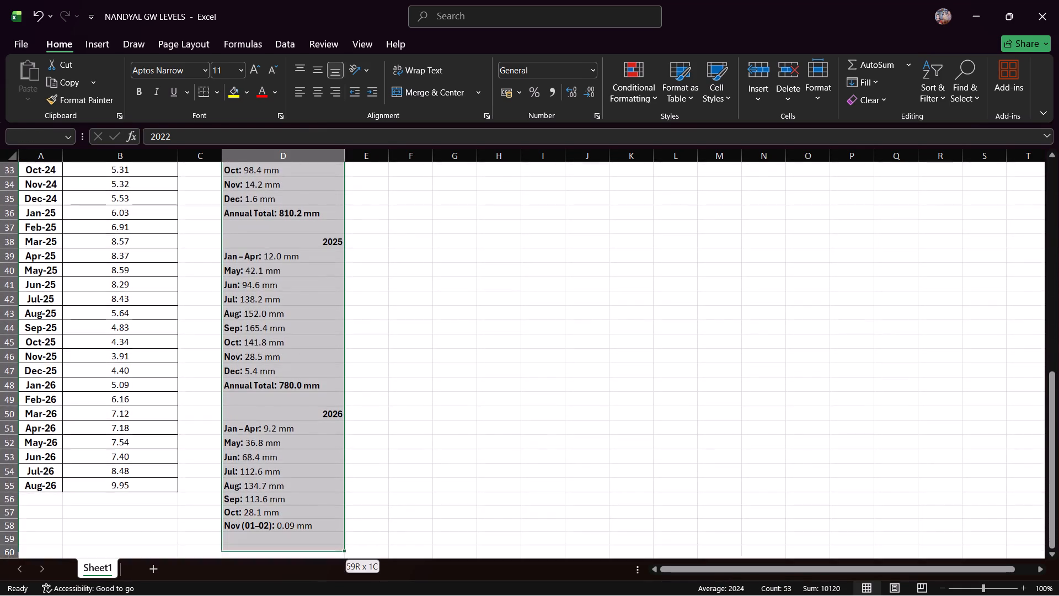
drag(308, 554, 301, 526)
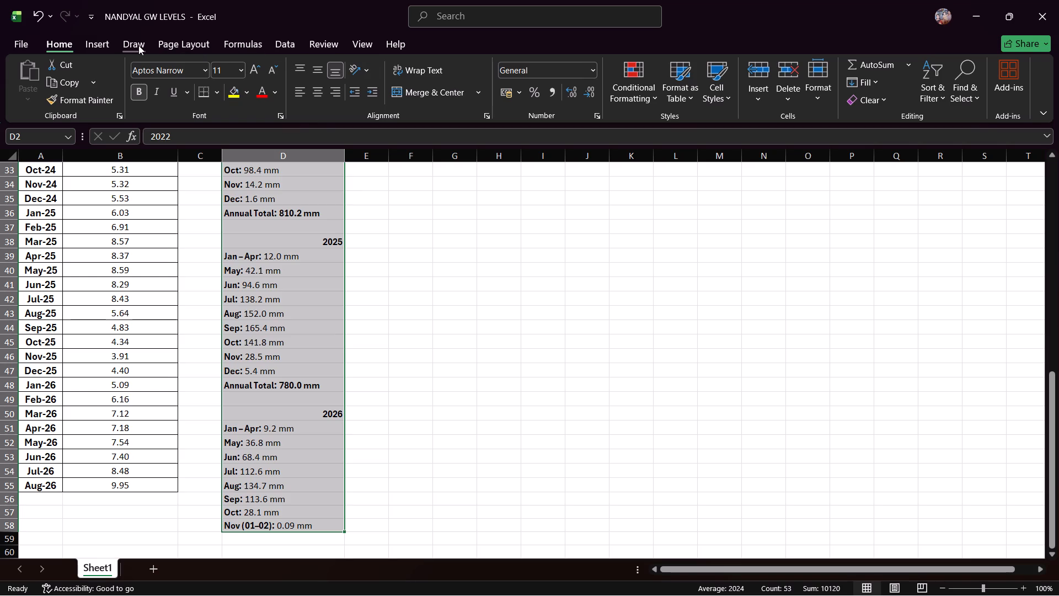
click(207, 87)
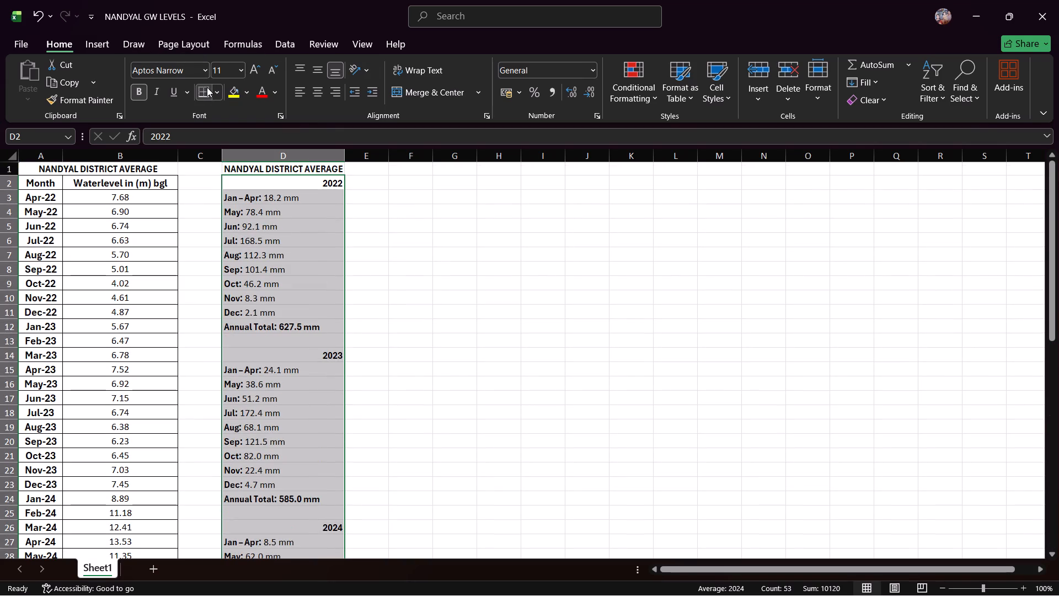
click(405, 246)
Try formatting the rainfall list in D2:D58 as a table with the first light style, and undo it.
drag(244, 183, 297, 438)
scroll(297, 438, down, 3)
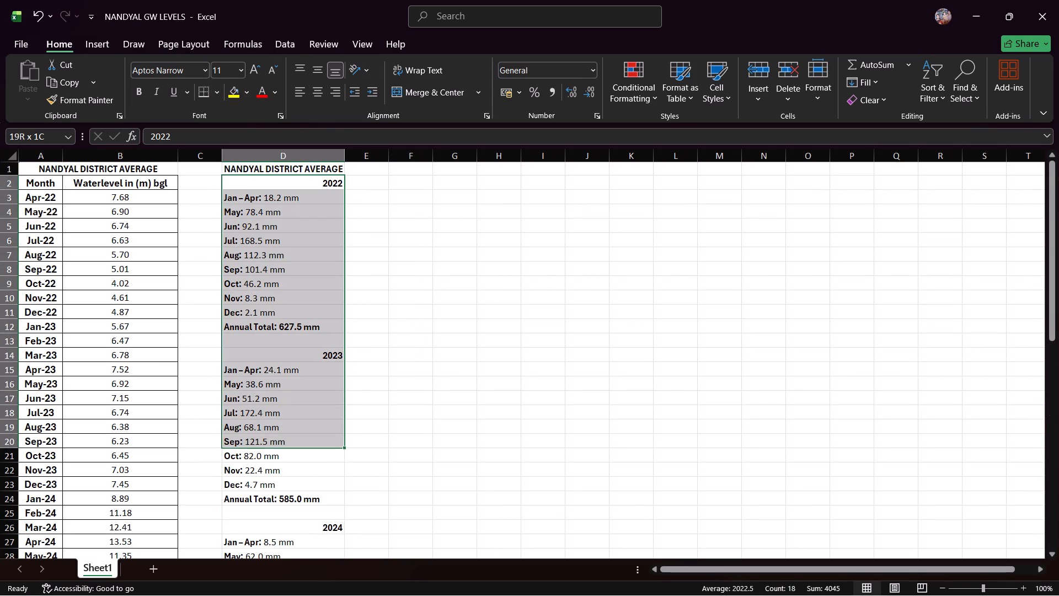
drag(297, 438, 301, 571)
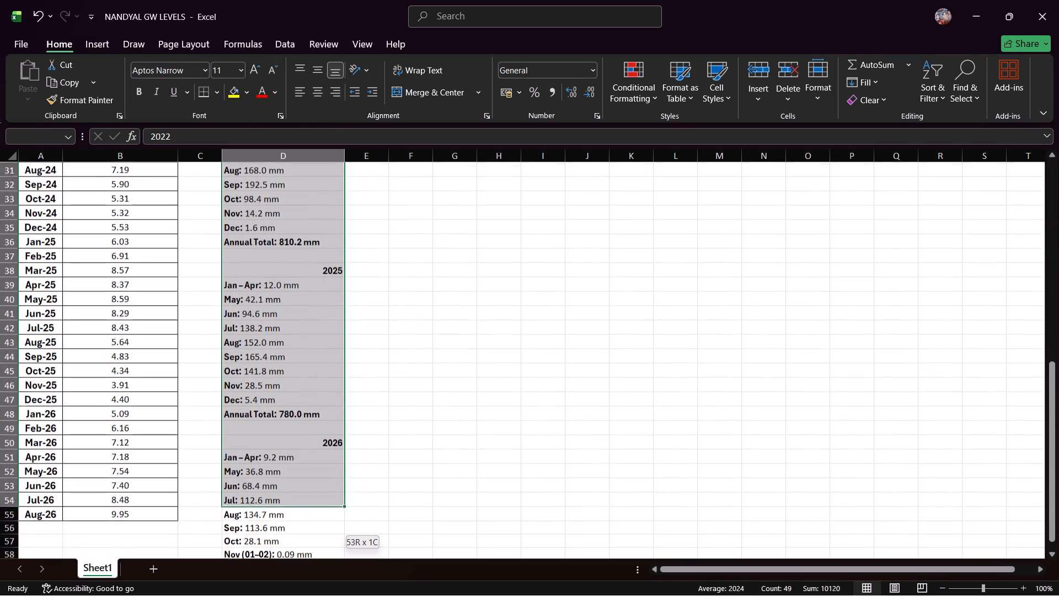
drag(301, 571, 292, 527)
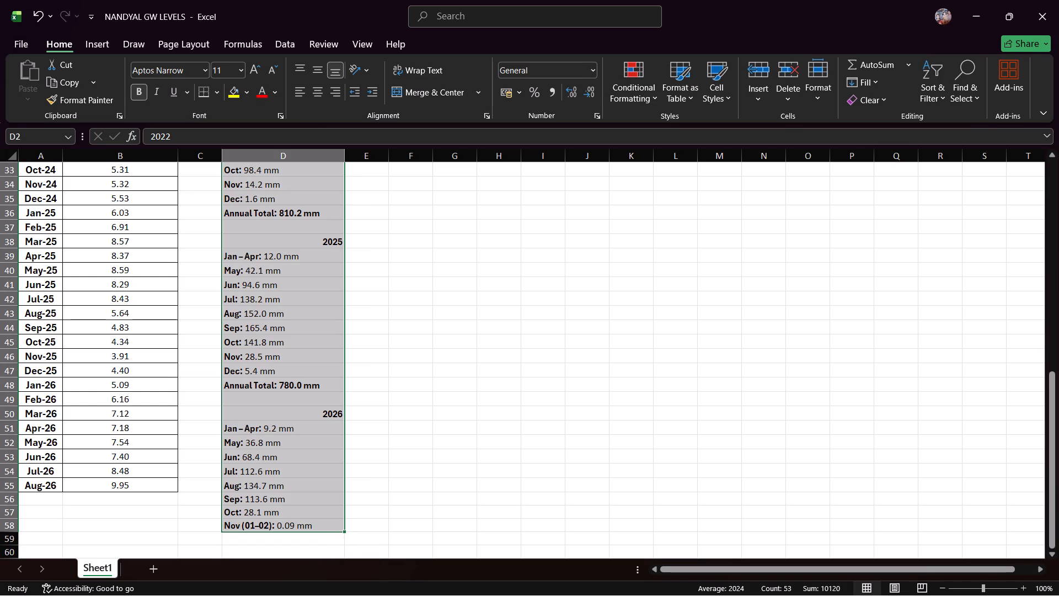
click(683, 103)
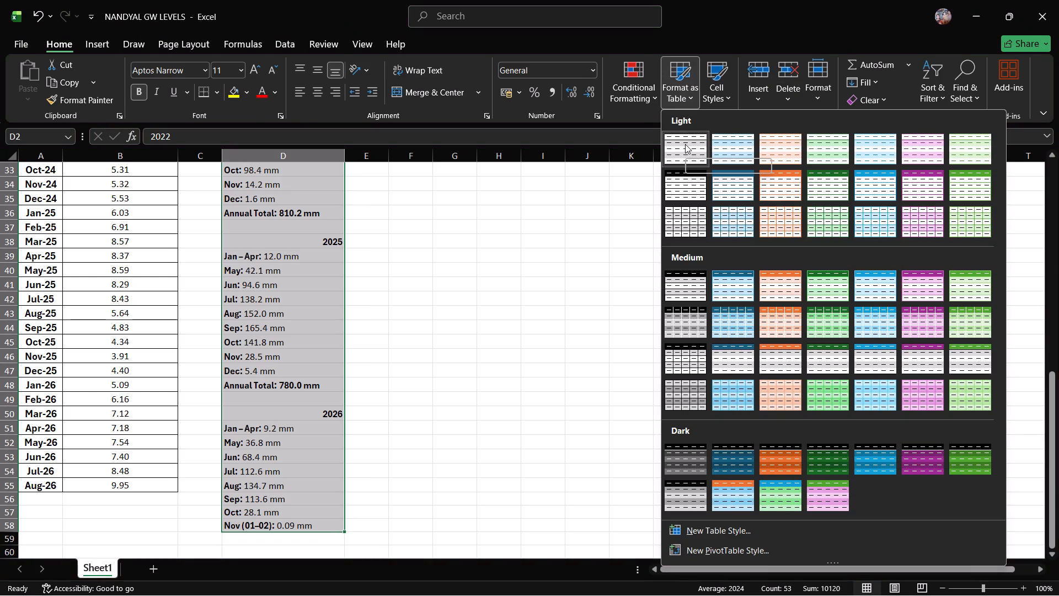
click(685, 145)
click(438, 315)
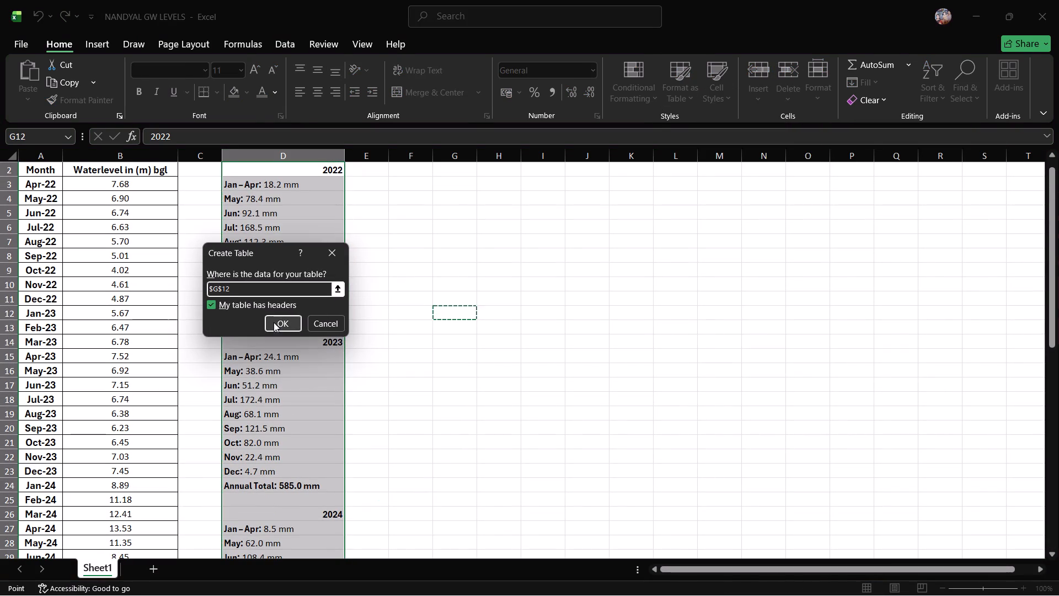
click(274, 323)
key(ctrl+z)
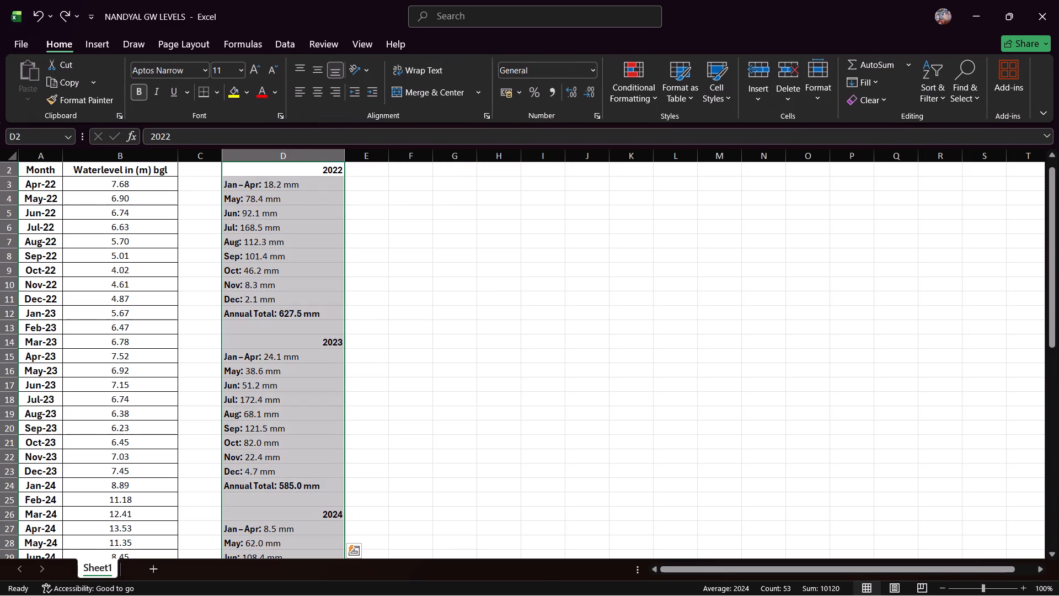
Insert a table over the rainfall entries in D3:D58, without marking the first row as headers.
click(285, 243)
drag(249, 180, 300, 353)
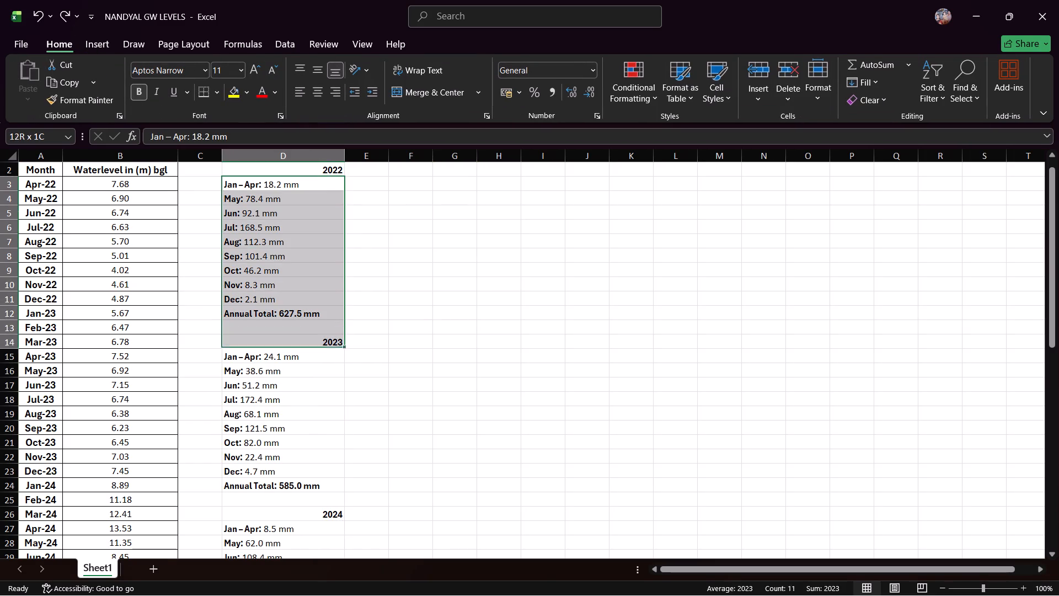
drag(300, 353, 315, 593)
scroll(310, 485, down, 3)
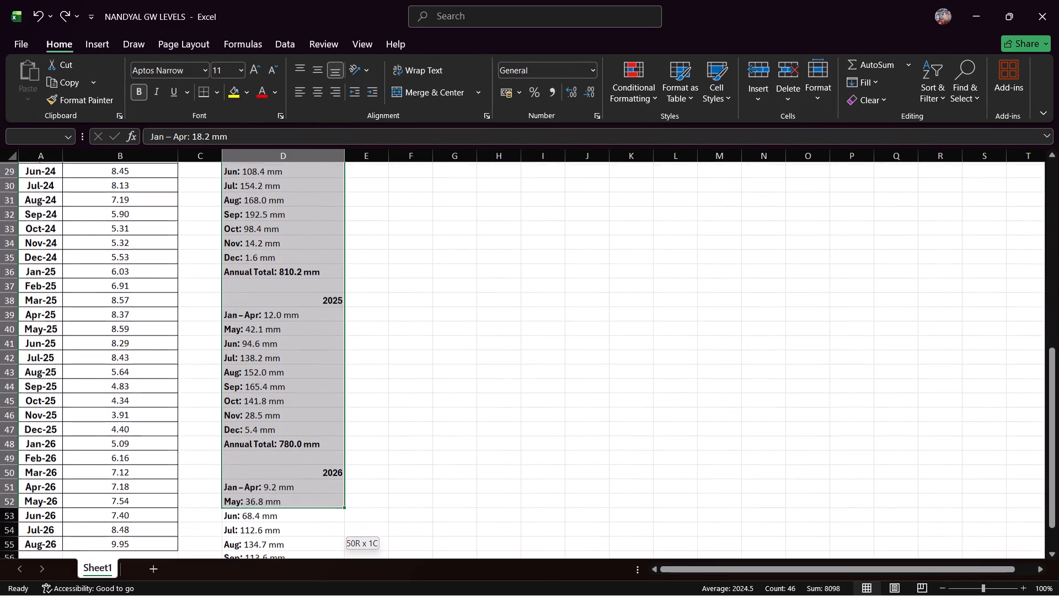
drag(315, 593, 288, 528)
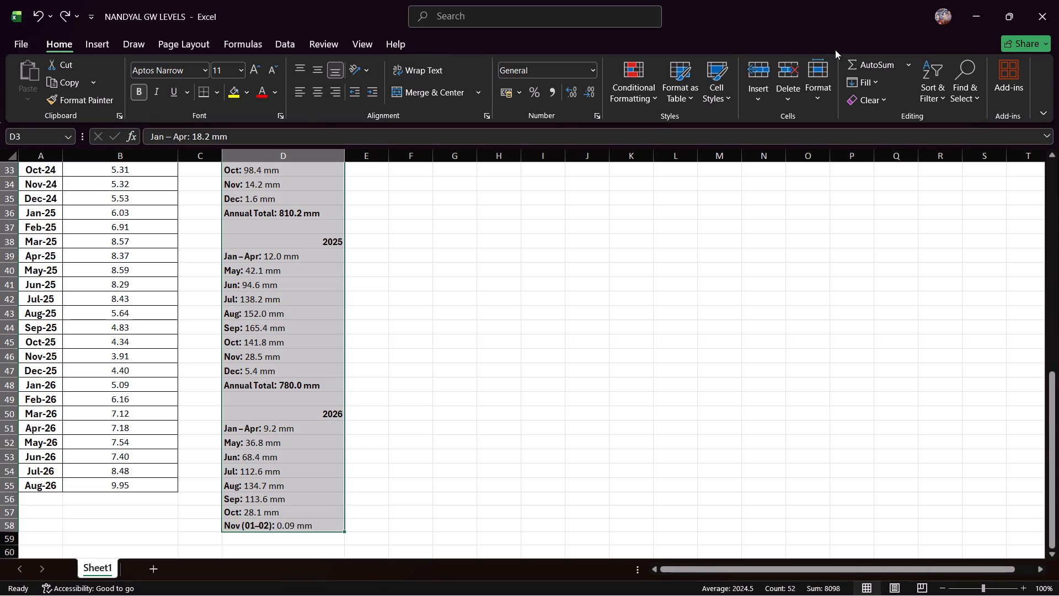
click(141, 42)
click(101, 34)
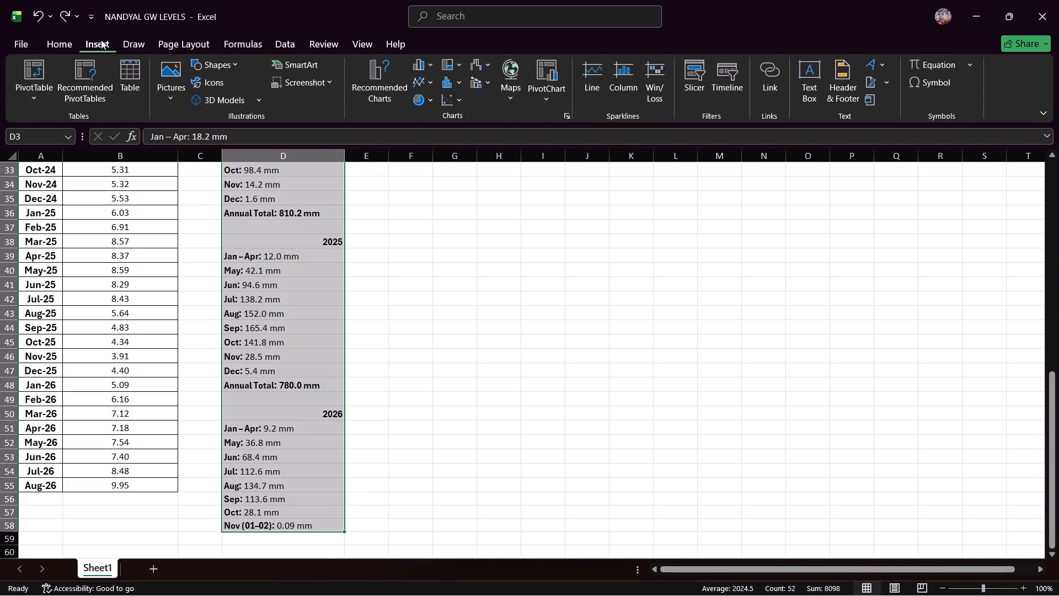
click(126, 68)
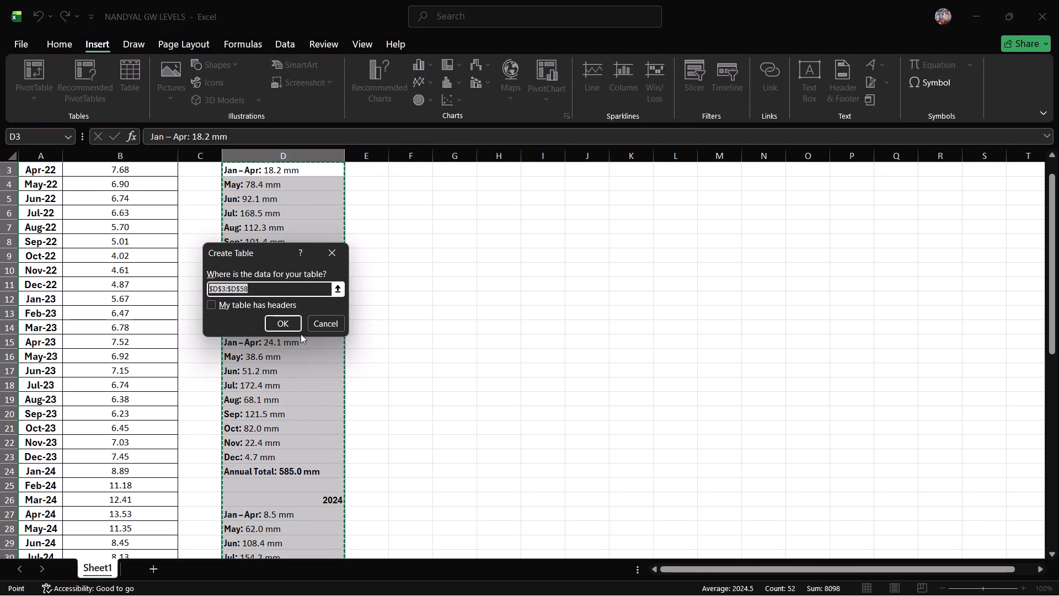
click(286, 326)
click(506, 336)
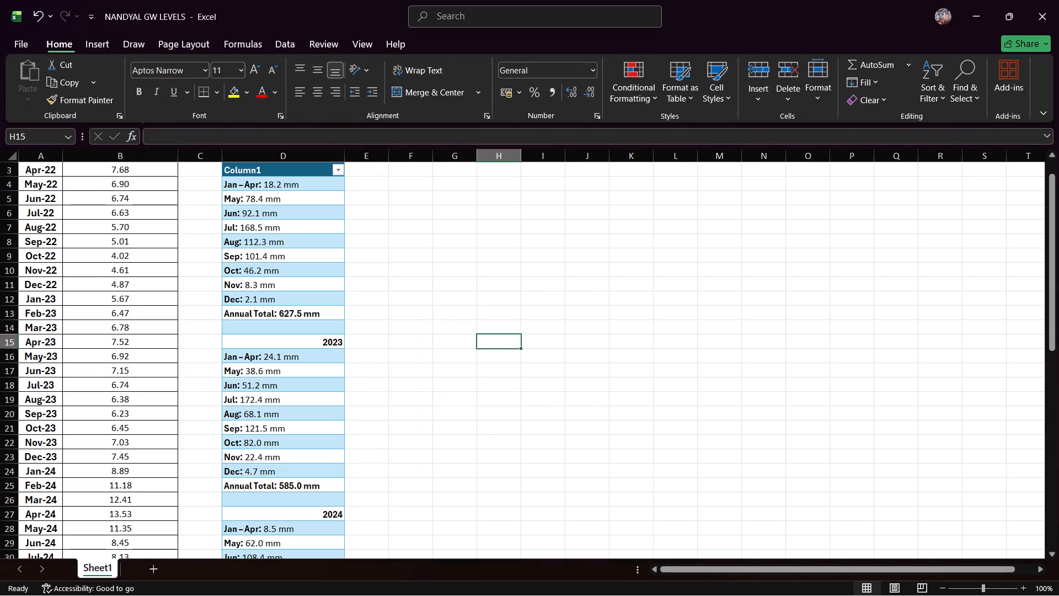
Review the rainfall table from the 2022 entries down to Nov (01–02) 2026 and back.
click(596, 251)
scroll(416, 412, down, 3)
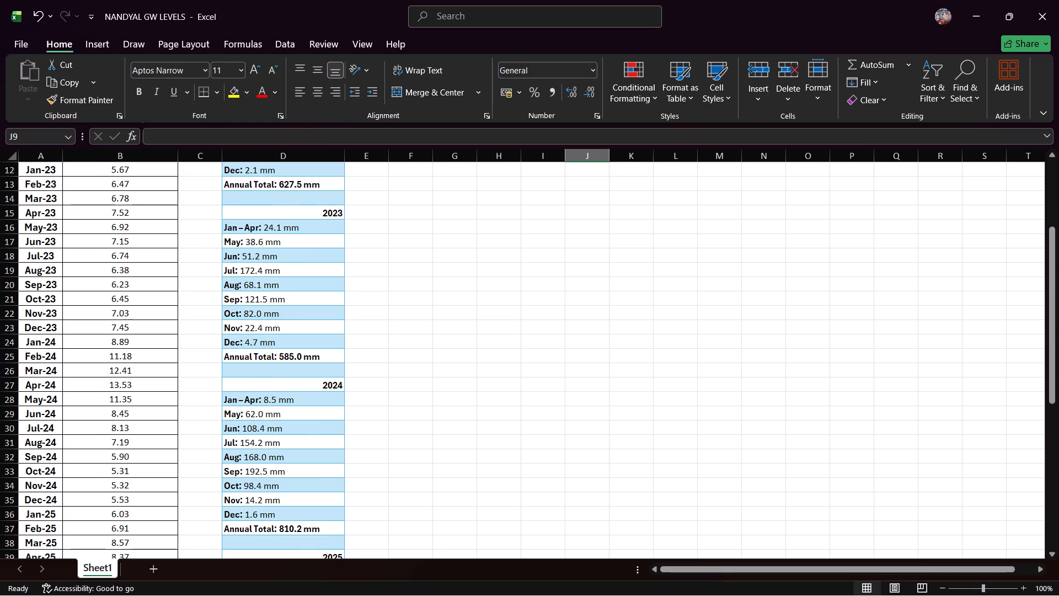
scroll(416, 412, down, 7)
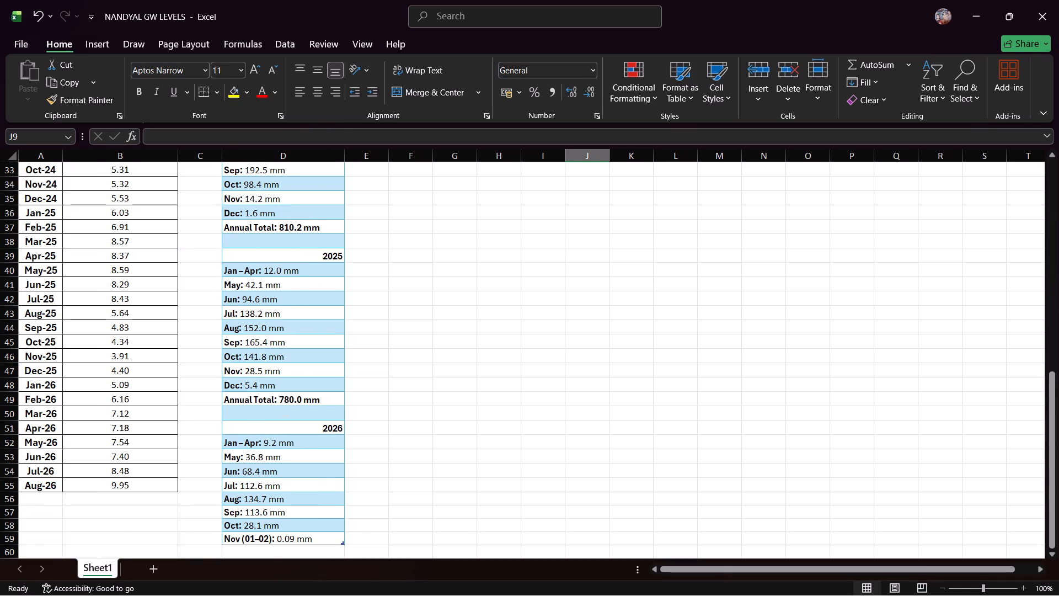
scroll(416, 412, up, 2)
click(273, 322)
scroll(272, 321, up, 3)
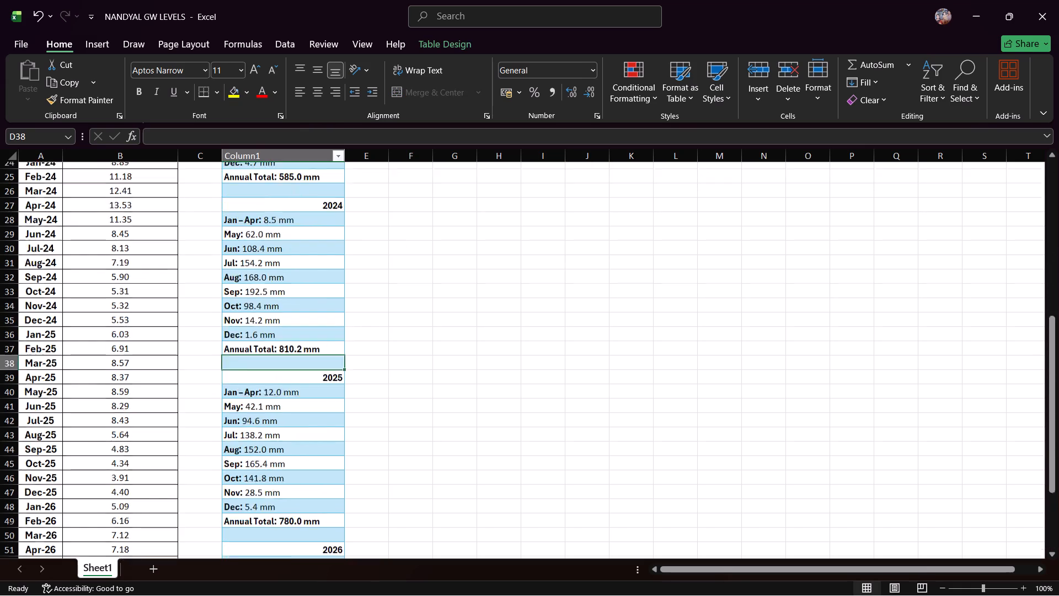
scroll(272, 321, up, 8)
scroll(272, 321, down, 1)
scroll(272, 321, up, 1)
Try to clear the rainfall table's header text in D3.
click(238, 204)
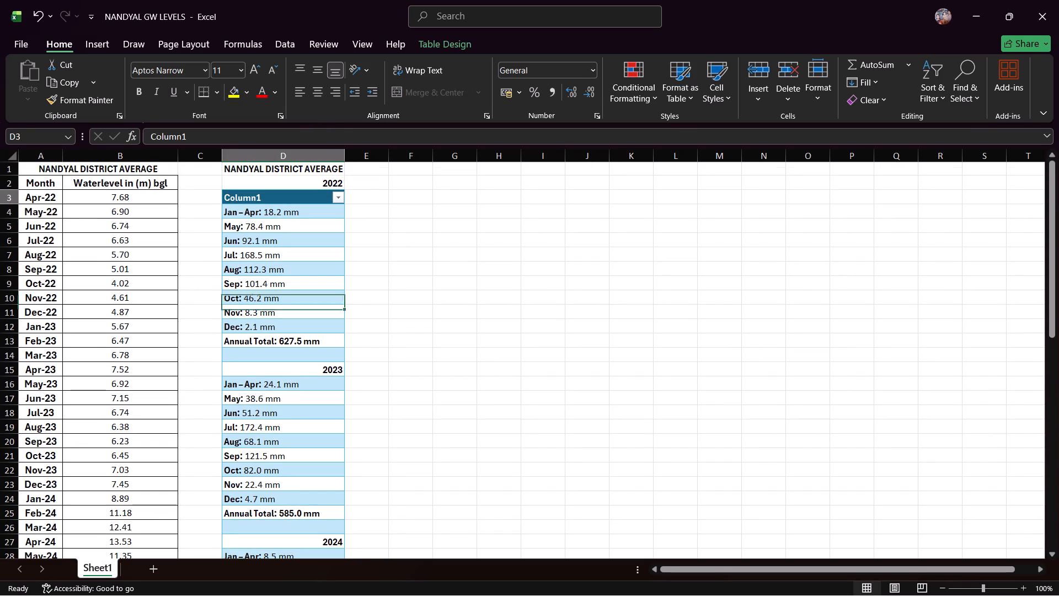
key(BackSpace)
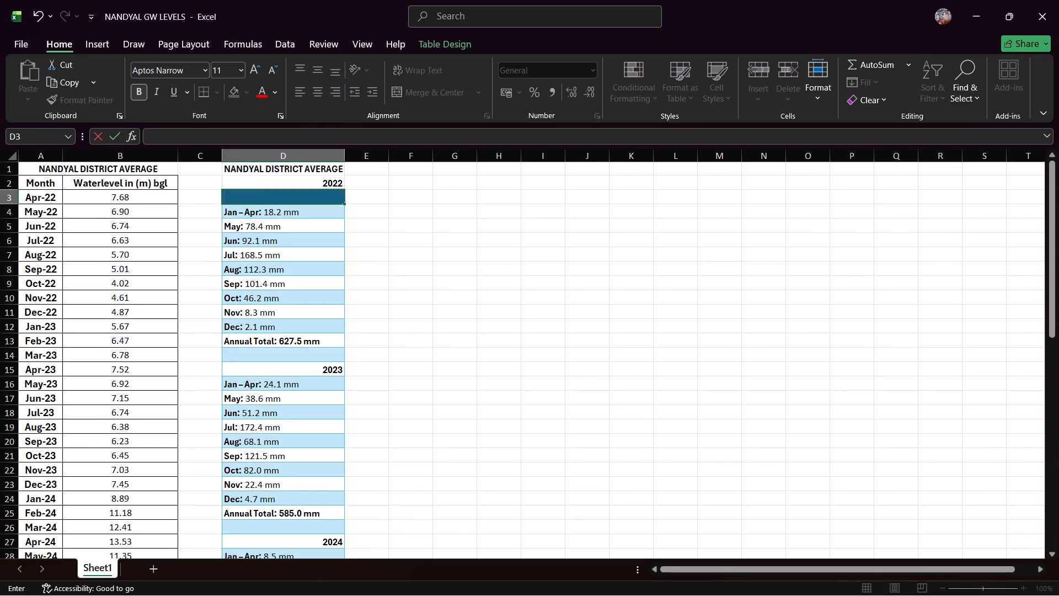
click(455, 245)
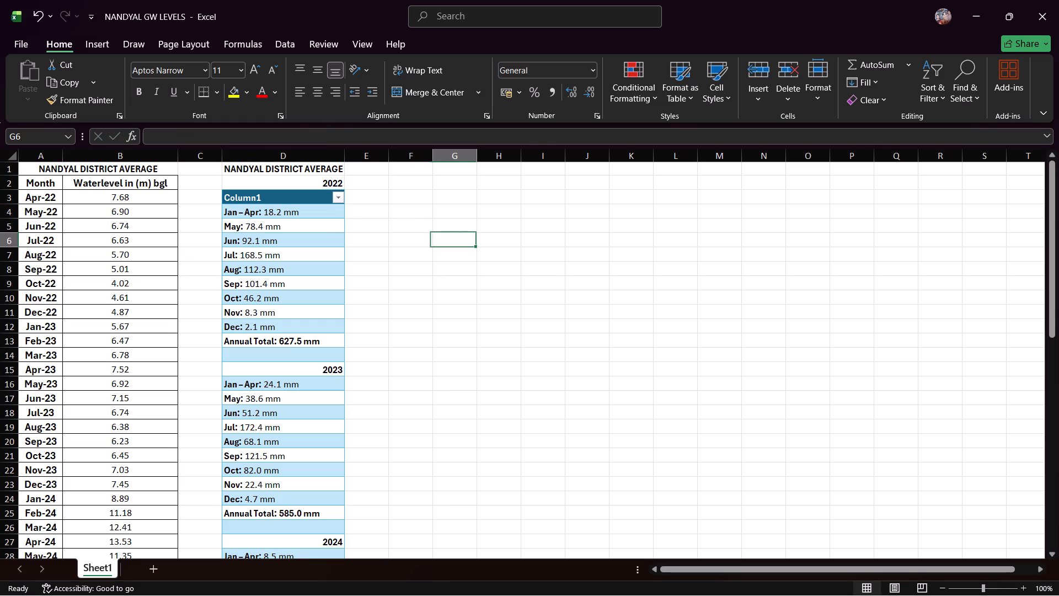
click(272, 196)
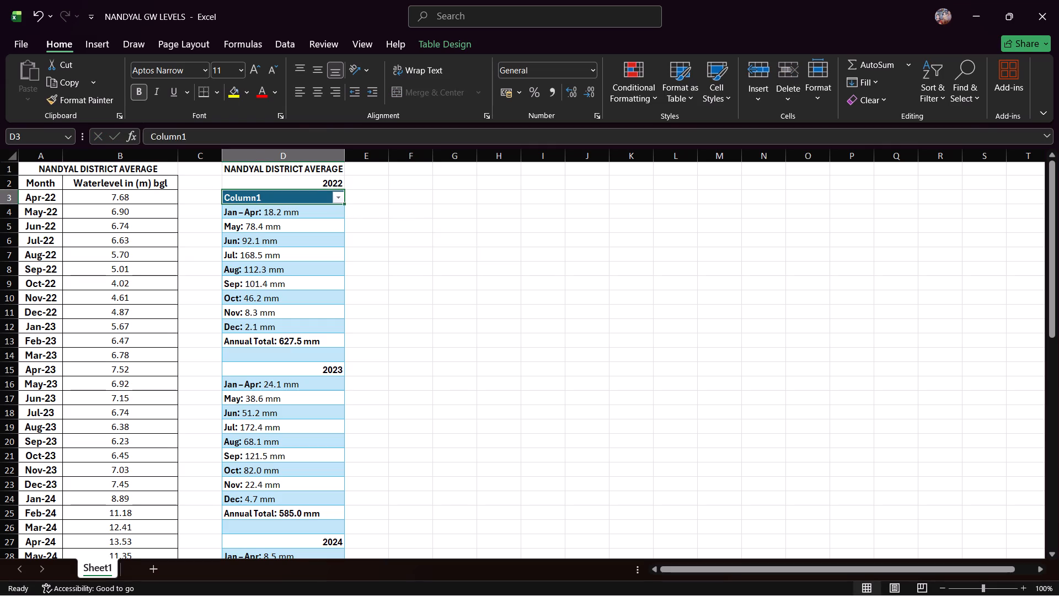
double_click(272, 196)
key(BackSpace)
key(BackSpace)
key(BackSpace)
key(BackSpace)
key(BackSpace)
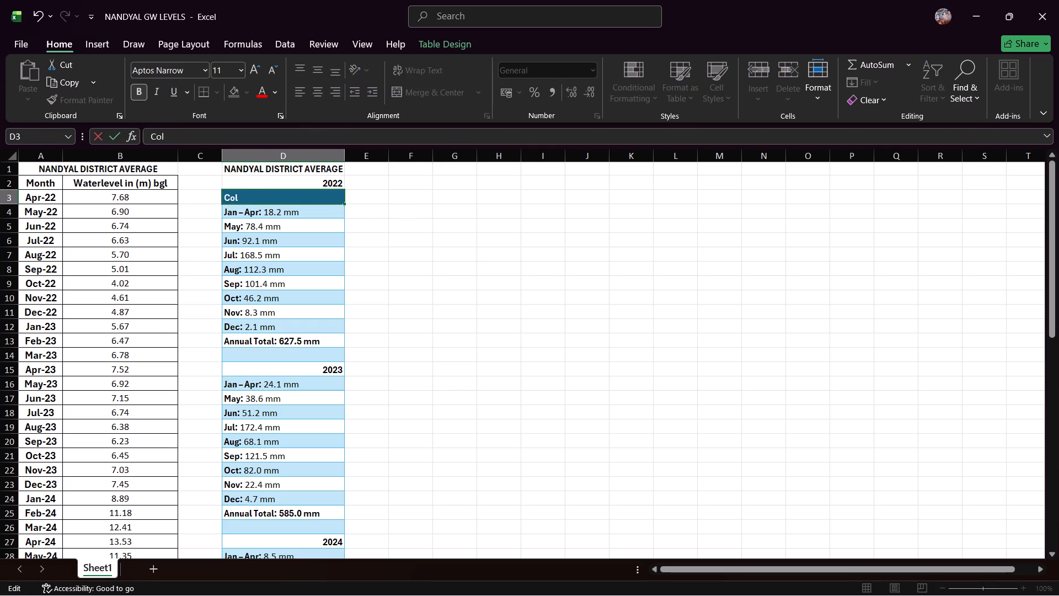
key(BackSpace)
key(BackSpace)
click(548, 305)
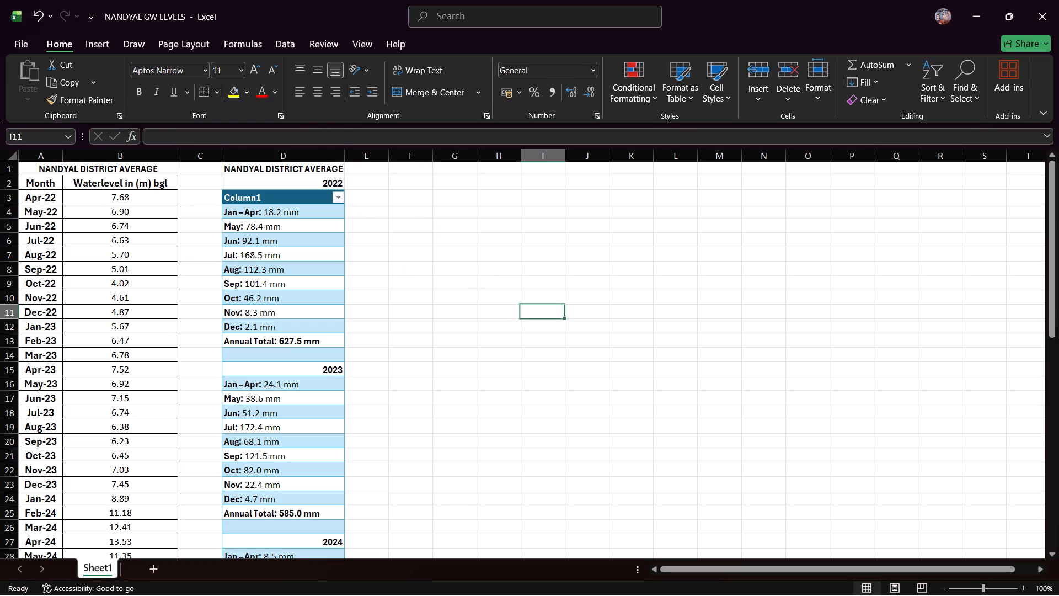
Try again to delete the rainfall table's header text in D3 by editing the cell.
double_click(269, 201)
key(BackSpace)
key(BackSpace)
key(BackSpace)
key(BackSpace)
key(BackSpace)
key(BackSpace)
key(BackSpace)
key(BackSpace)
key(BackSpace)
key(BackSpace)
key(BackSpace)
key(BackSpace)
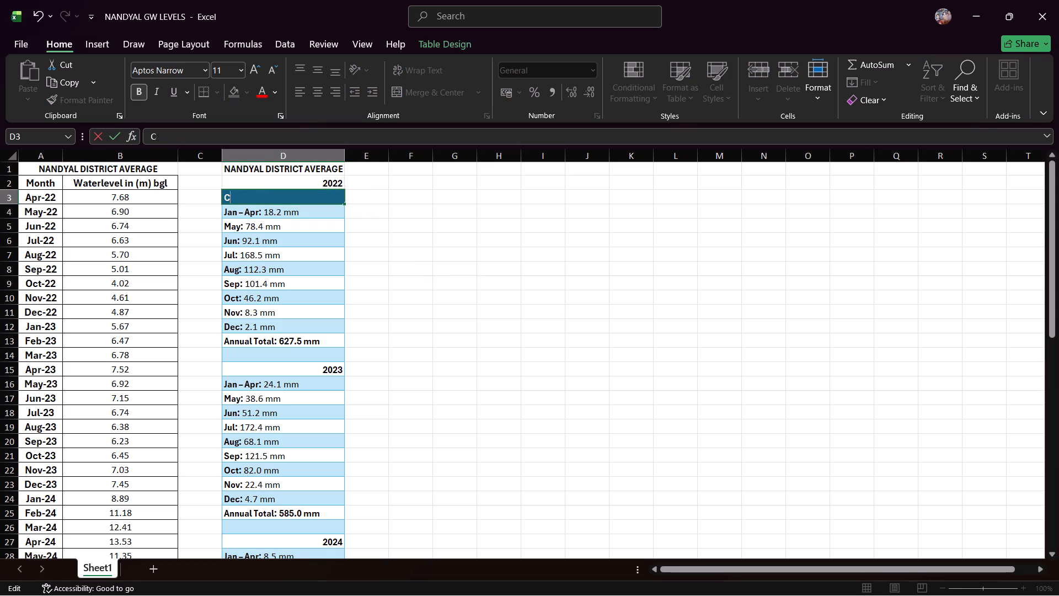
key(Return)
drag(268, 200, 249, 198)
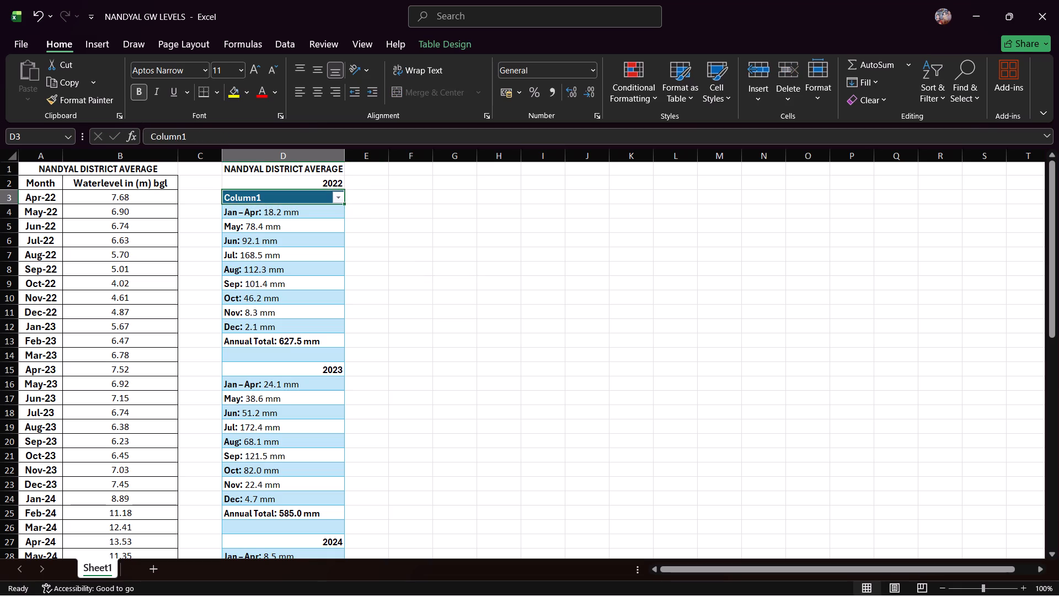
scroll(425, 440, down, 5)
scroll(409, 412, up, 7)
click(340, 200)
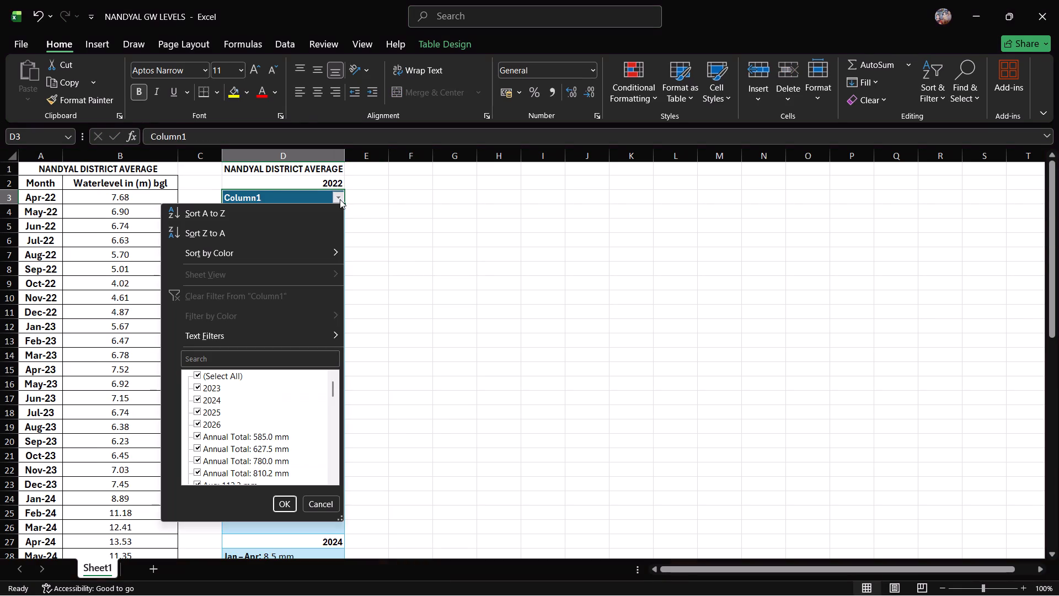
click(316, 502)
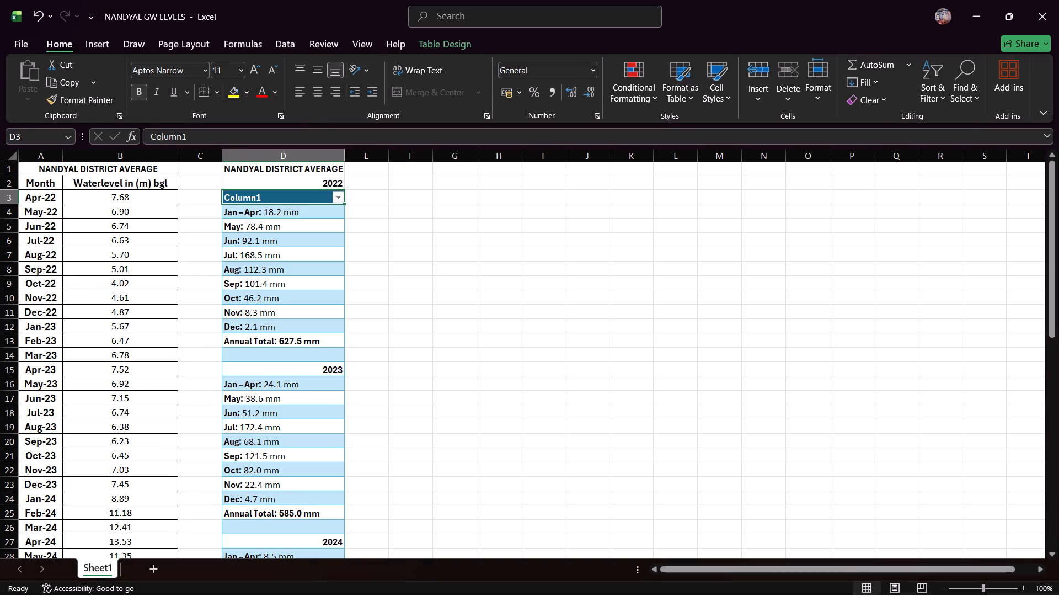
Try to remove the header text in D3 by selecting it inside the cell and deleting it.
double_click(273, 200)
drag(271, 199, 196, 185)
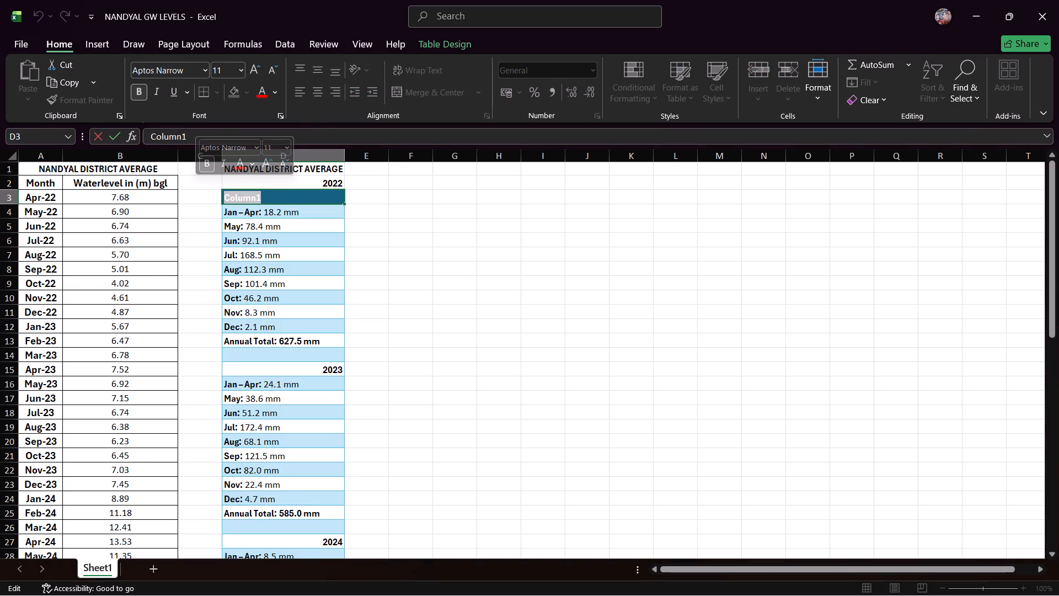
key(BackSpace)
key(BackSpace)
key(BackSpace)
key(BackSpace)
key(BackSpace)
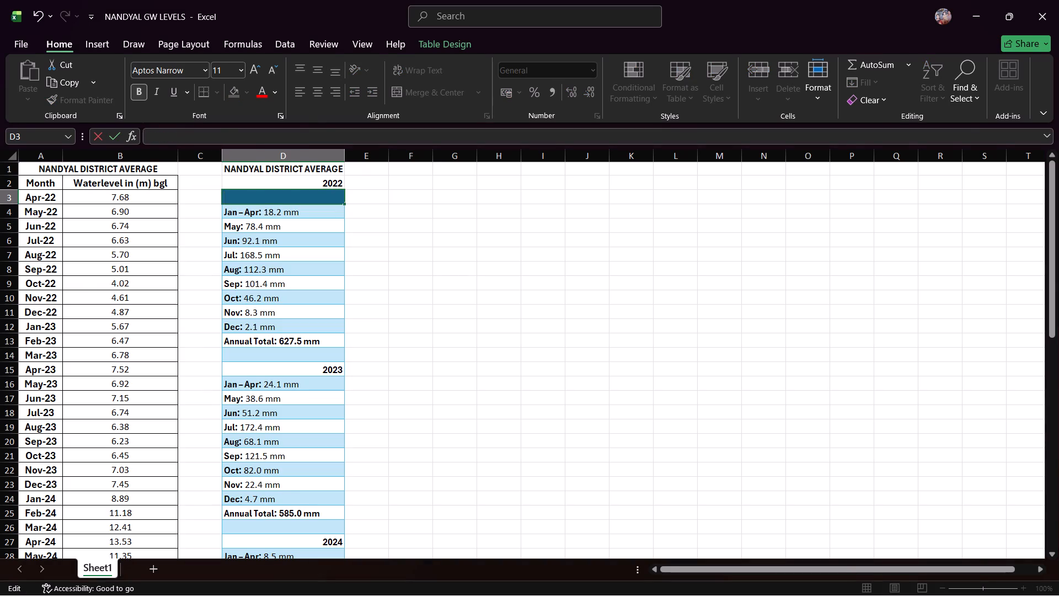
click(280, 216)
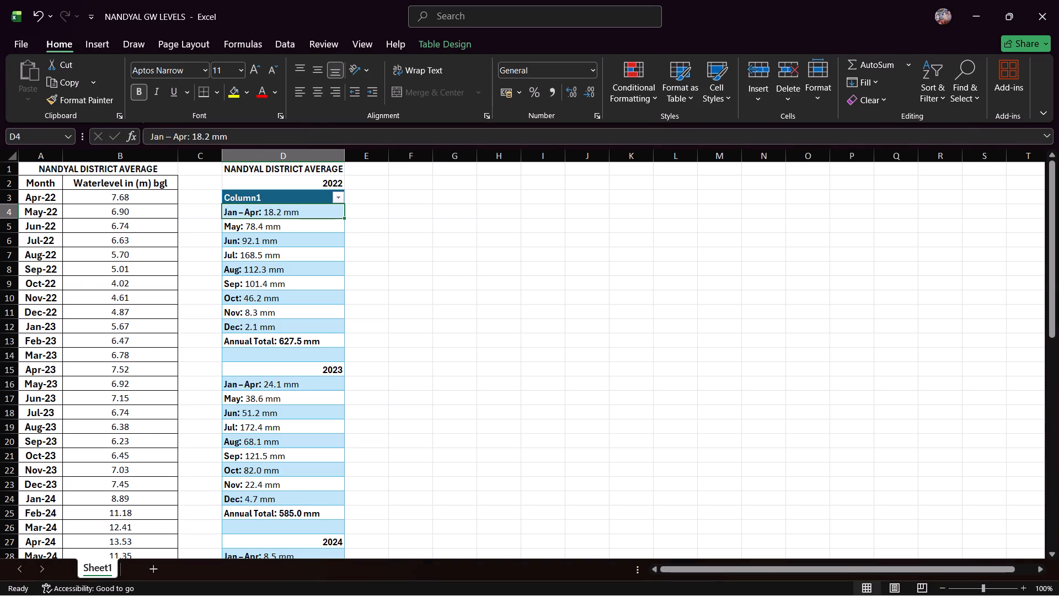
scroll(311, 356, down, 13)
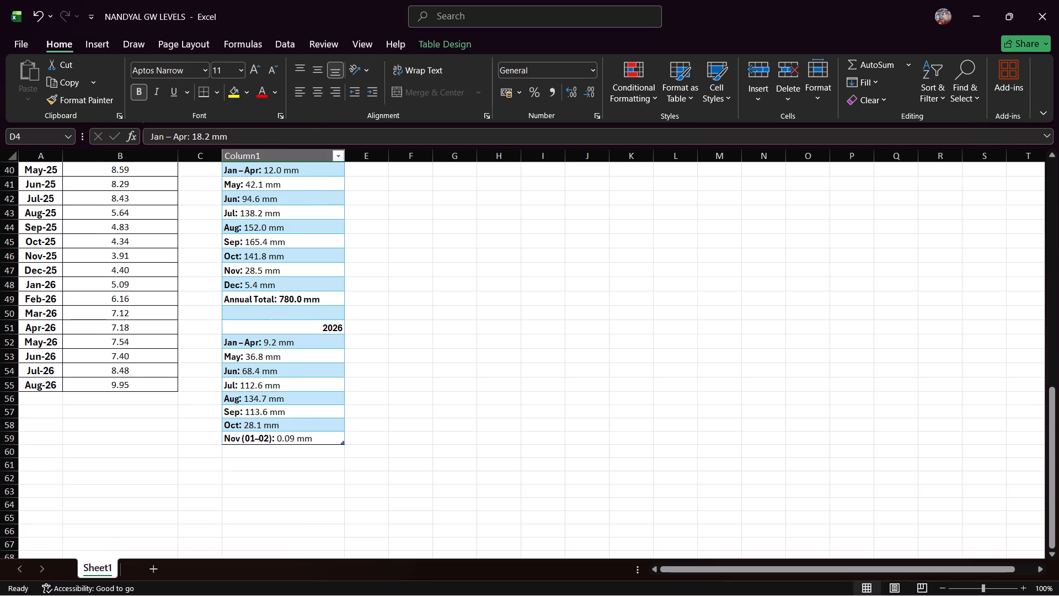
Deselect the rainfall table and save the NANDYAL GW LEVELS workbook.
scroll(311, 356, up, 19)
click(439, 325)
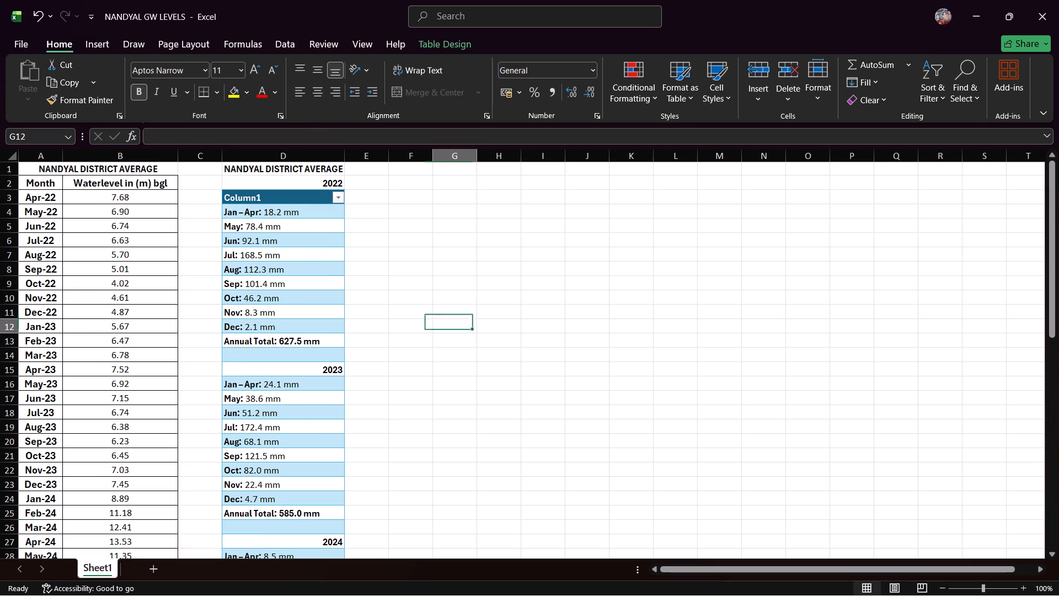
scroll(439, 324, down, 10)
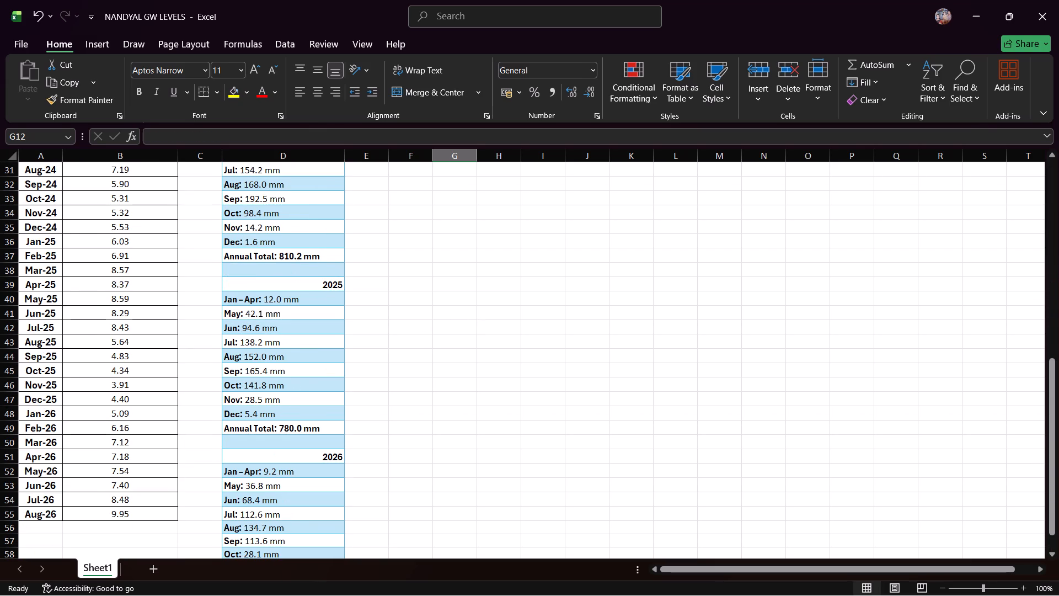
key(ctrl+s)
Review the water level and rainfall tables from the 2022 rows down to the end of the 2026 entries.
scroll(439, 324, up, 16)
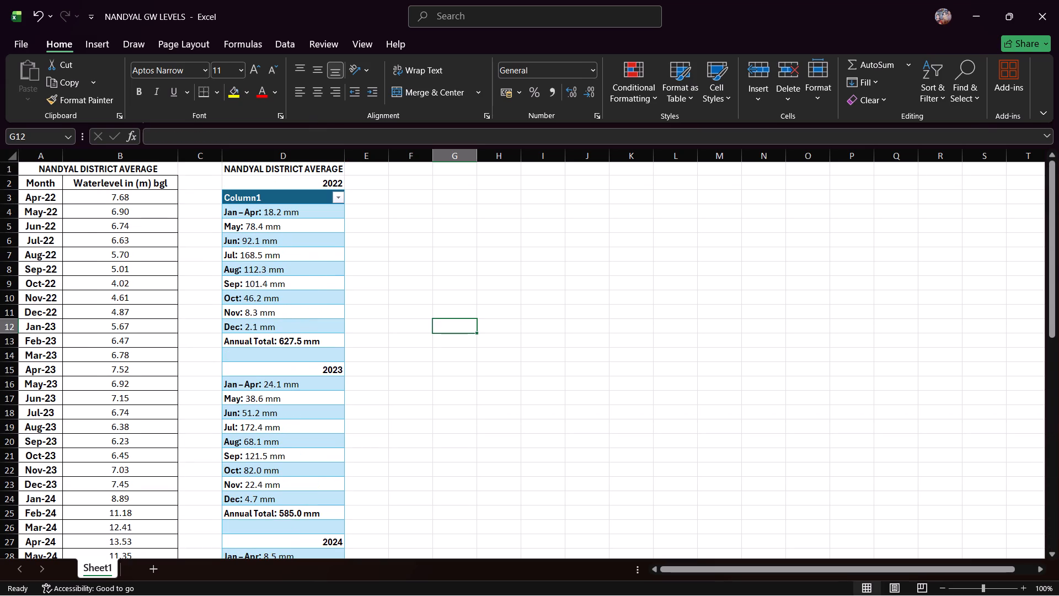
scroll(439, 324, down, 2)
scroll(439, 324, up, 6)
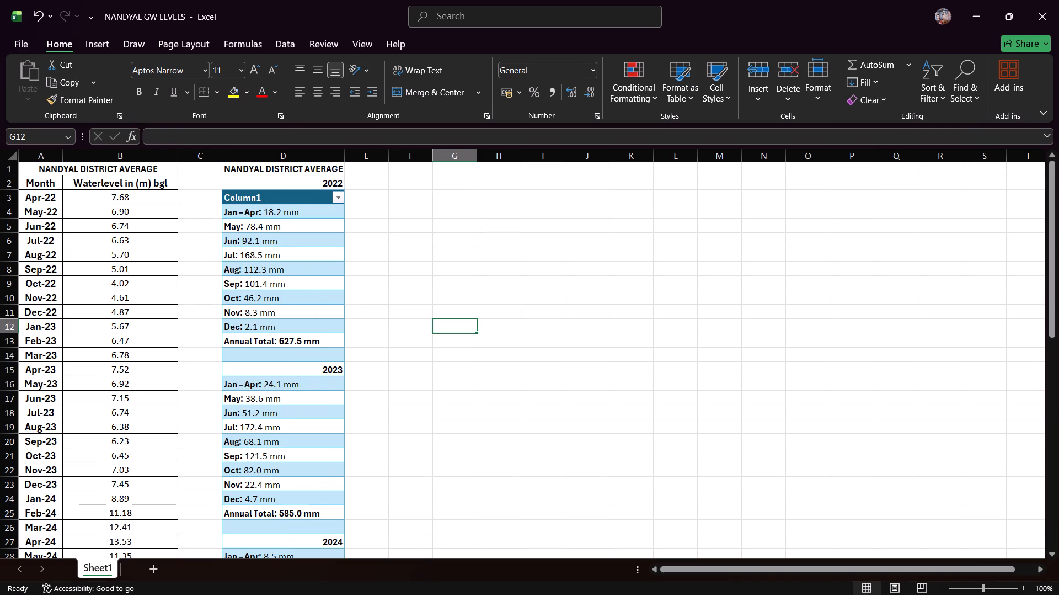
scroll(439, 324, down, 9)
scroll(439, 324, up, 10)
scroll(439, 324, down, 2)
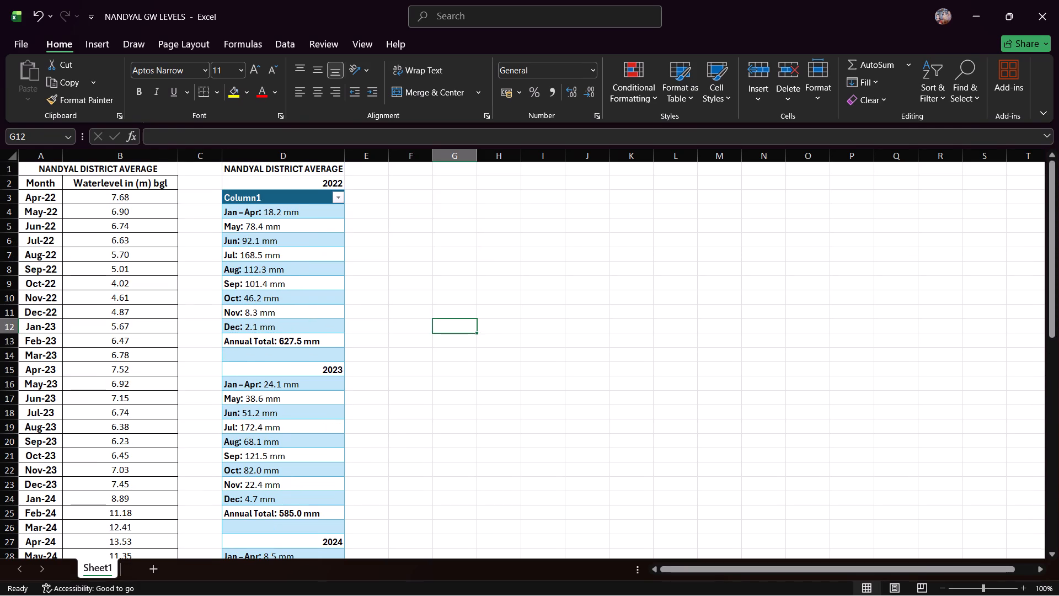
scroll(439, 324, down, 12)
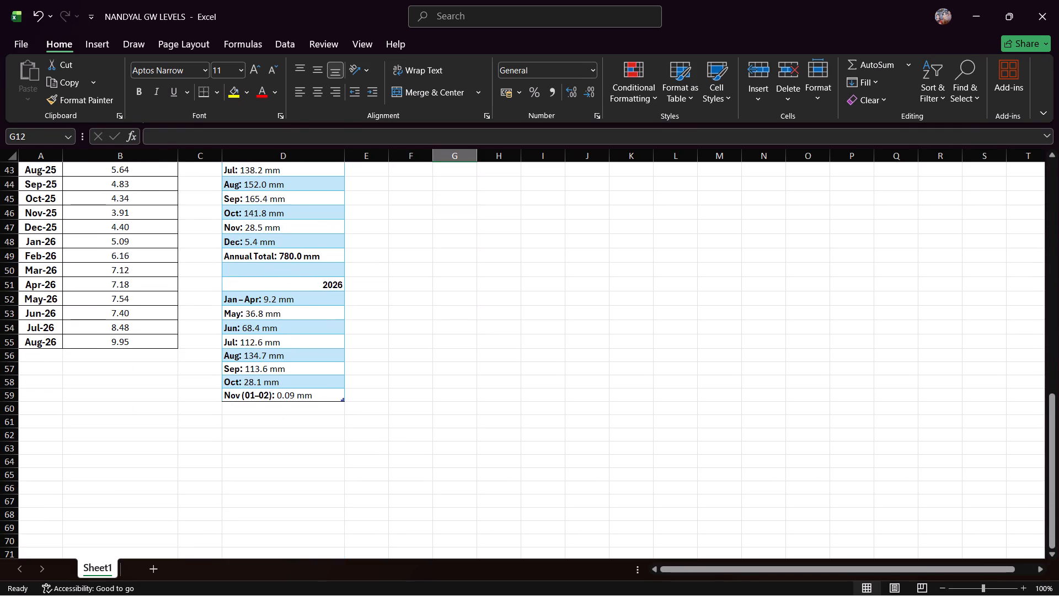
Save the NANDYAL GW LEVELS workbook again.
key(ctrl+s)
scroll(439, 324, up, 10)
scroll(439, 324, down, 1)
scroll(439, 324, up, 5)
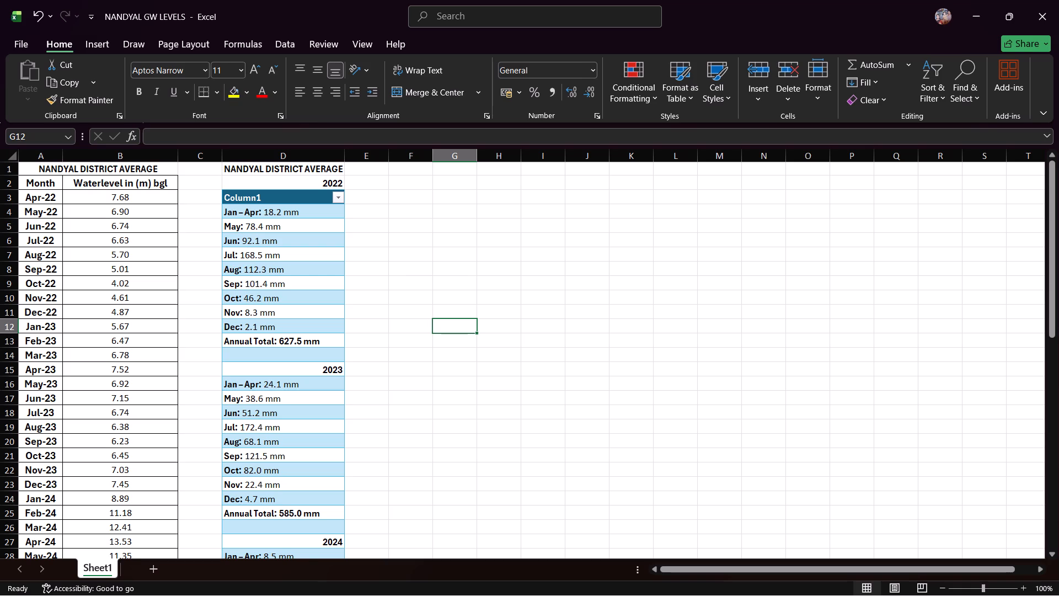
Minimise the workbook to show the desktop, check the NANDYAL GW LEVELS files there, and refresh the desktop.
click(979, 0)
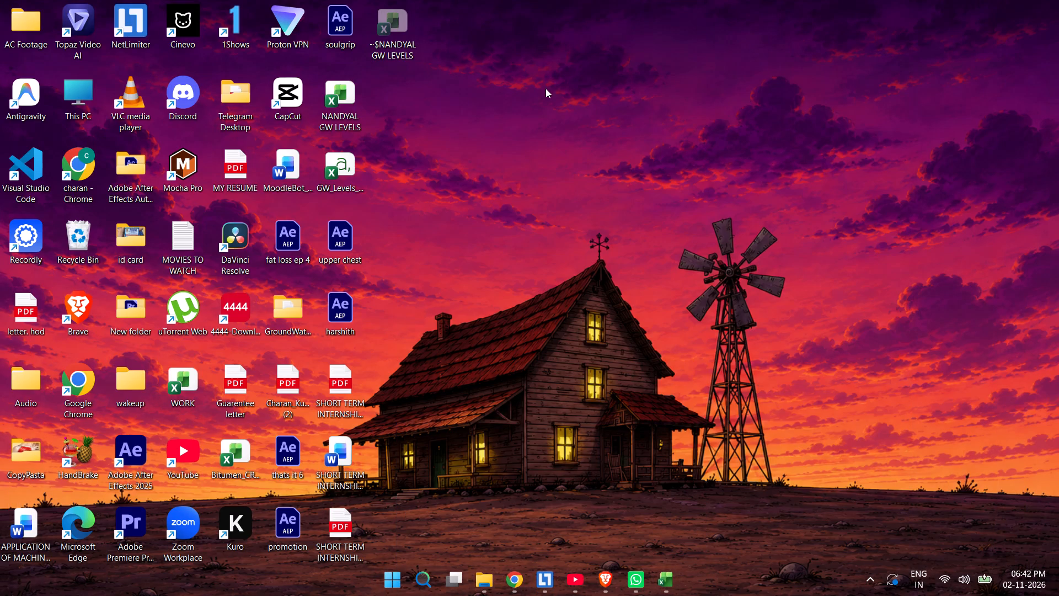
click(443, 83)
click(338, 113)
click(402, 41)
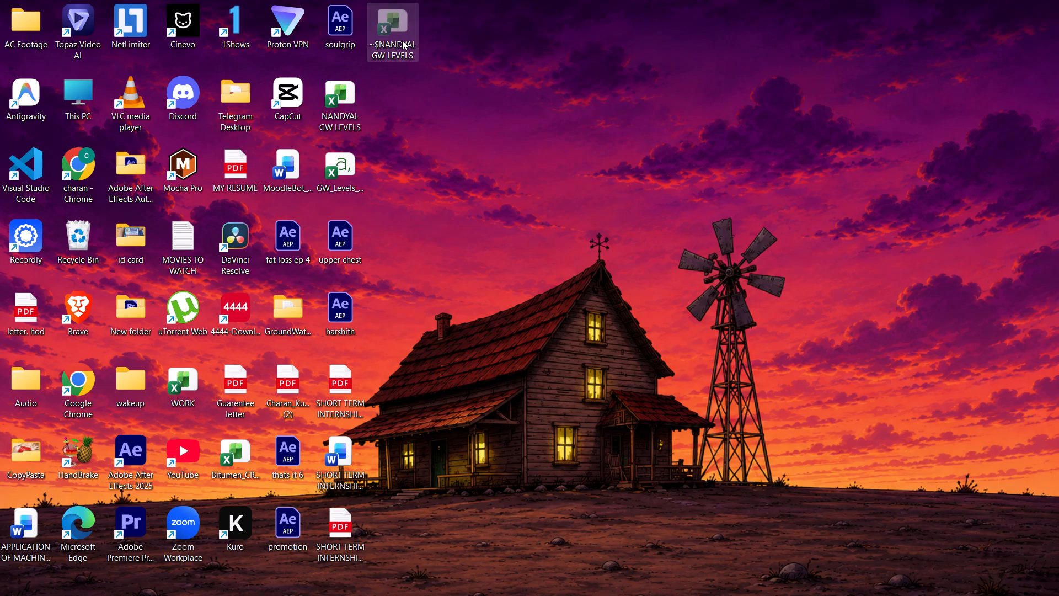
right_click(488, 127)
click(529, 188)
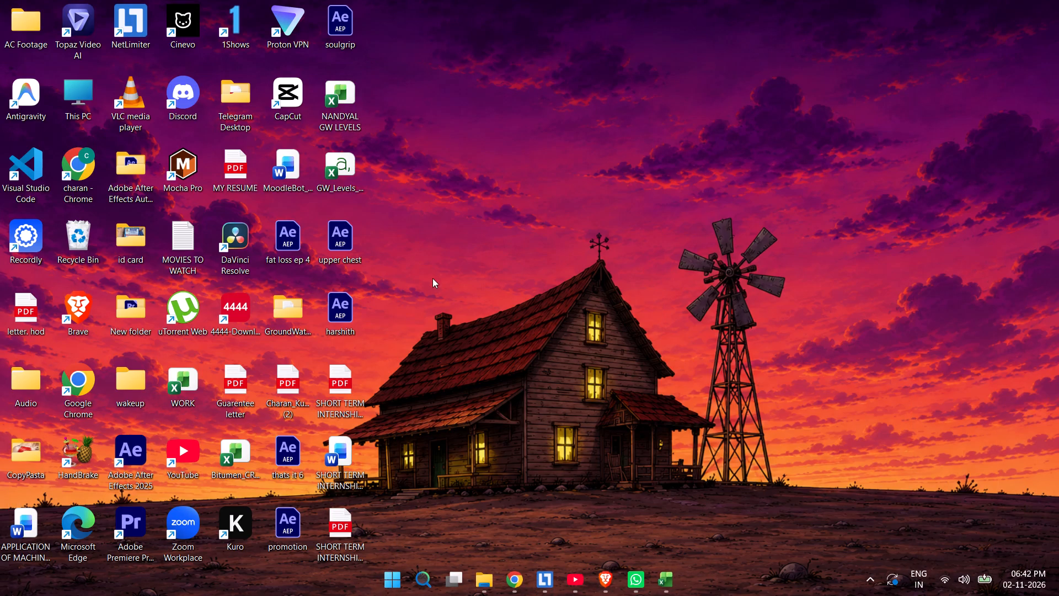
Reopen the NANDYAL GW LEVELS workbook from its desktop file.
click(350, 118)
double_click(350, 118)
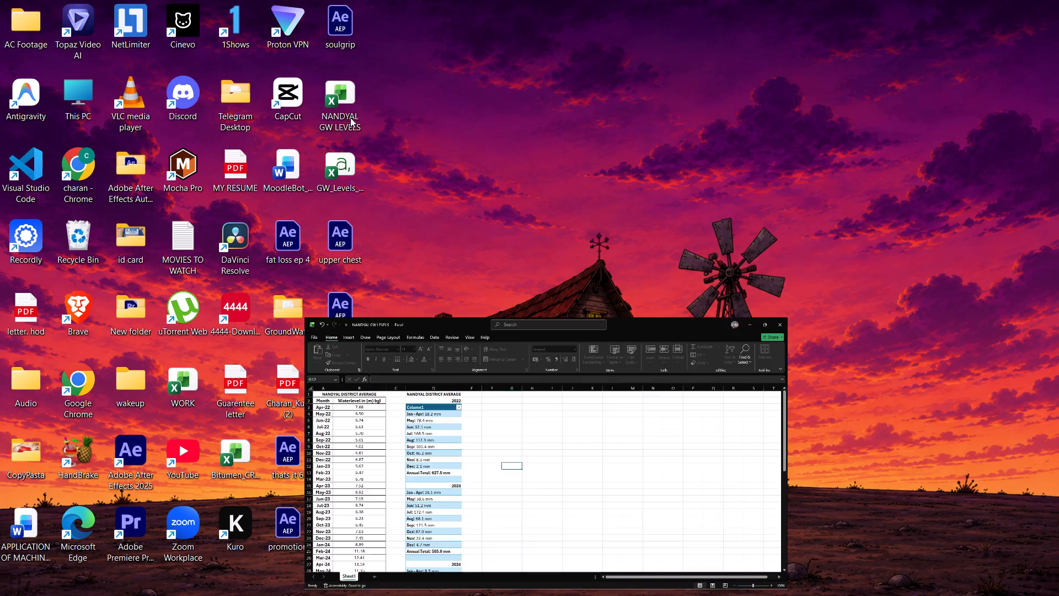
Minimise the workbook to show the desktop again and select the NANDYAL GW LEVELS file there.
click(963, 15)
click(352, 100)
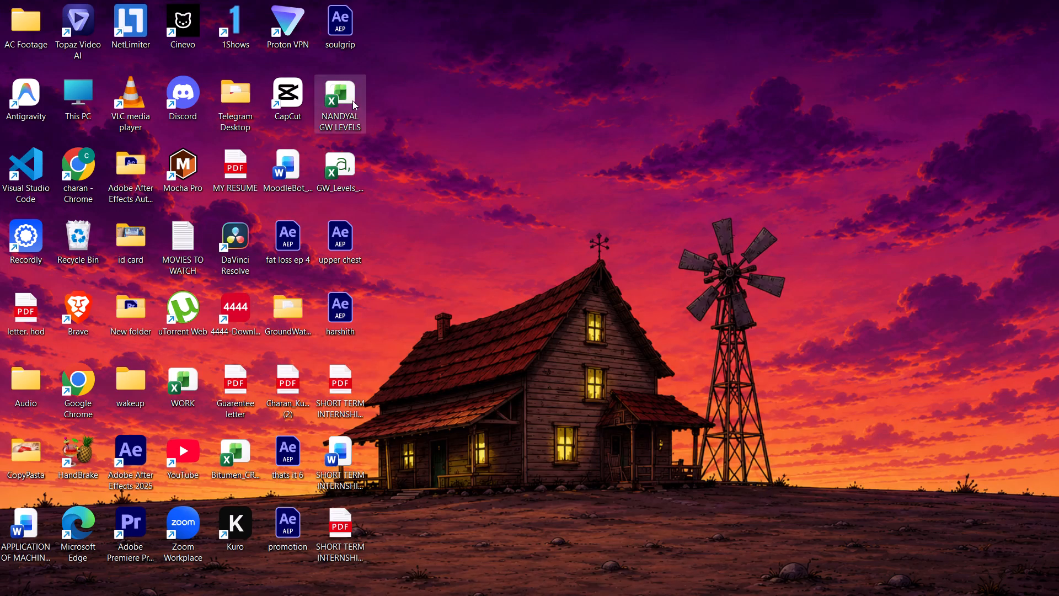
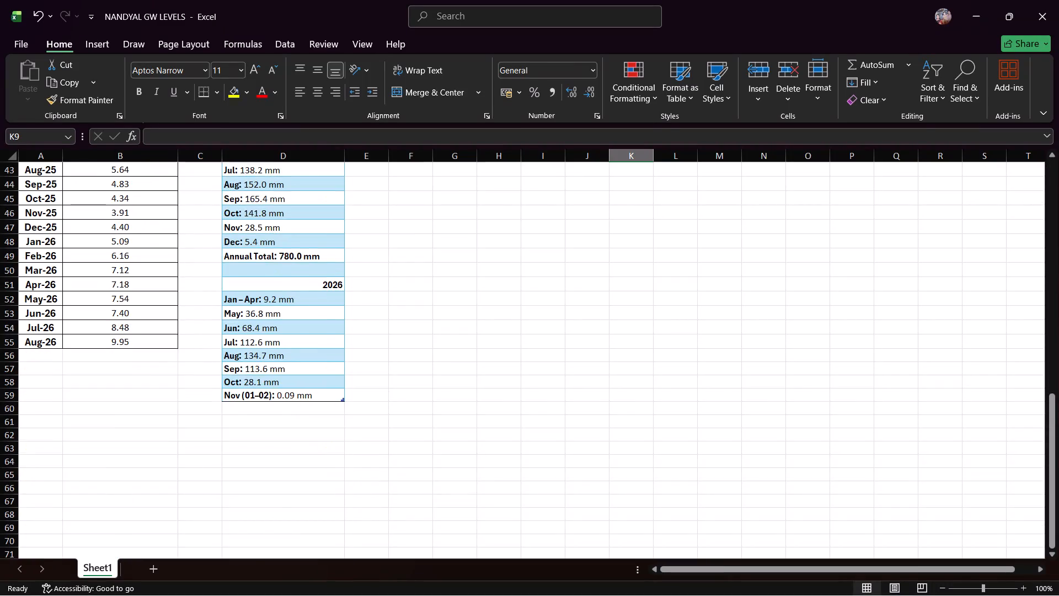
Check the water level and rainfall tables from their 2022 rows and close the NANDYAL GW LEVELS workbook.
scroll(628, 279, up, 15)
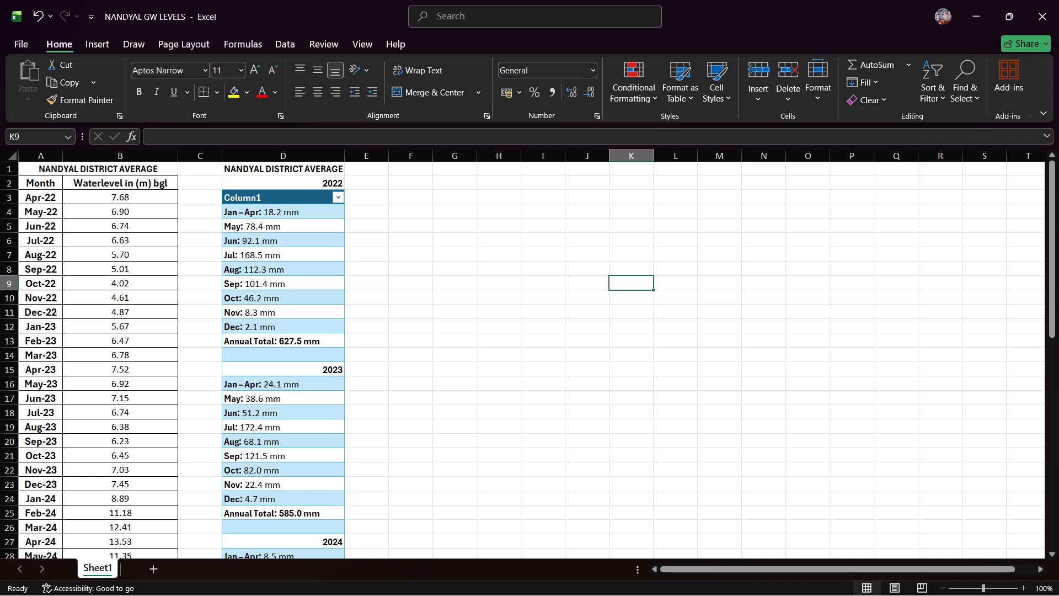
click(517, 381)
click(1058, 0)
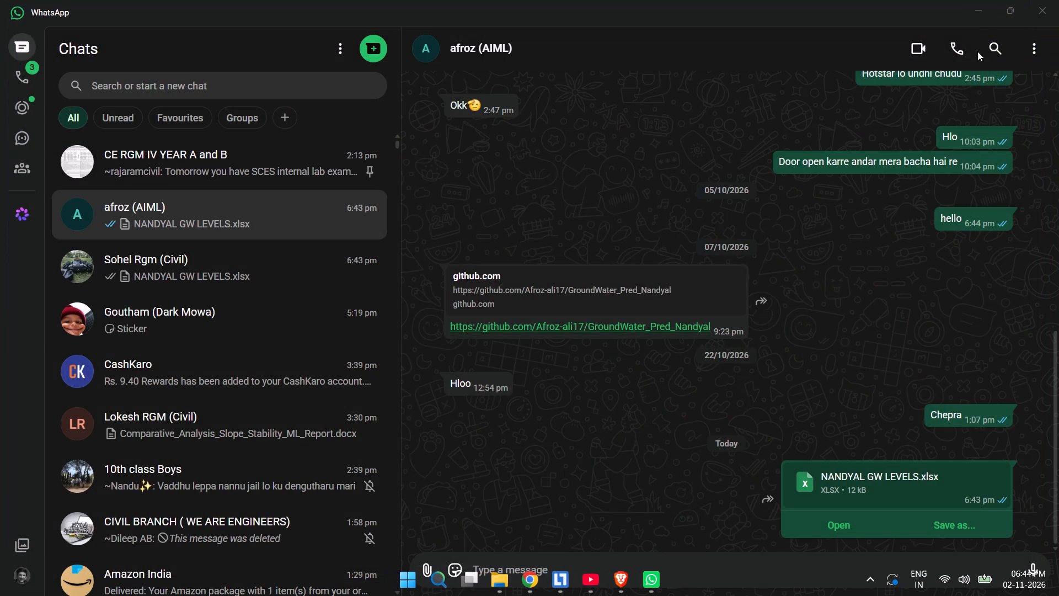
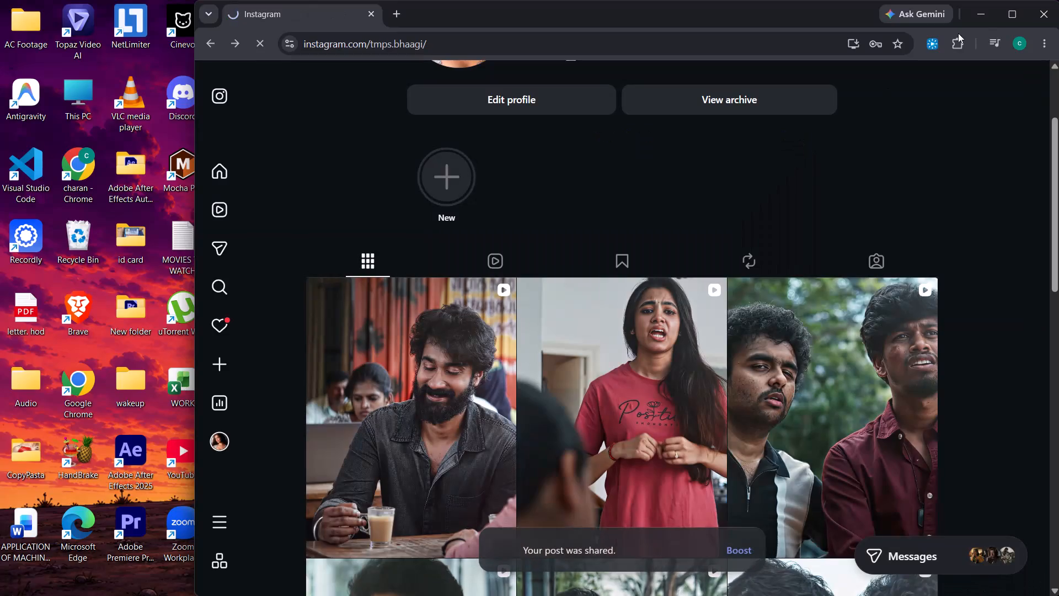
Minimise the Chrome window with the Instagram profile to show the desktop.
click(989, 7)
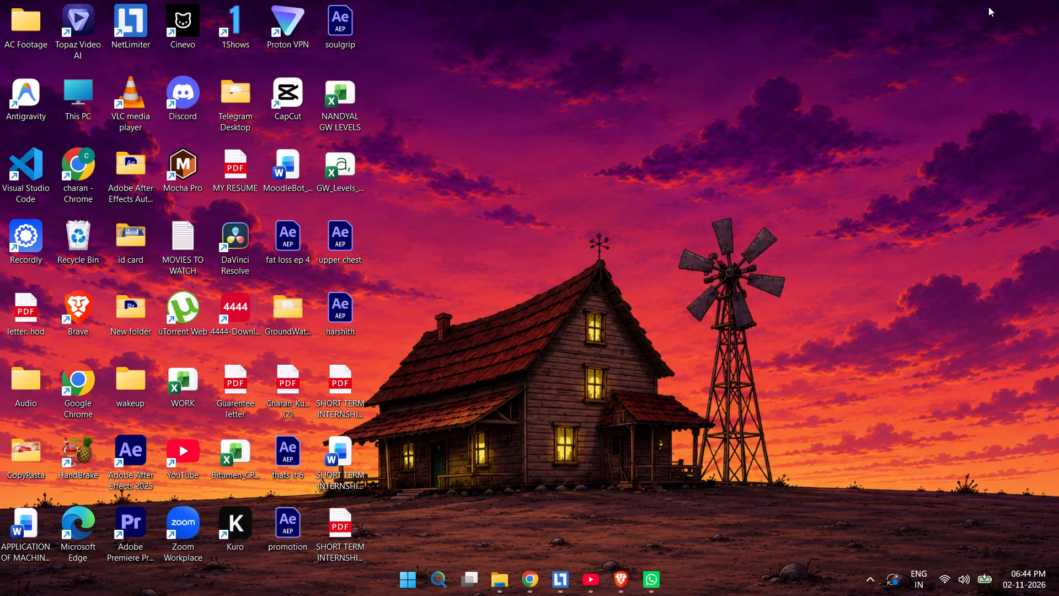
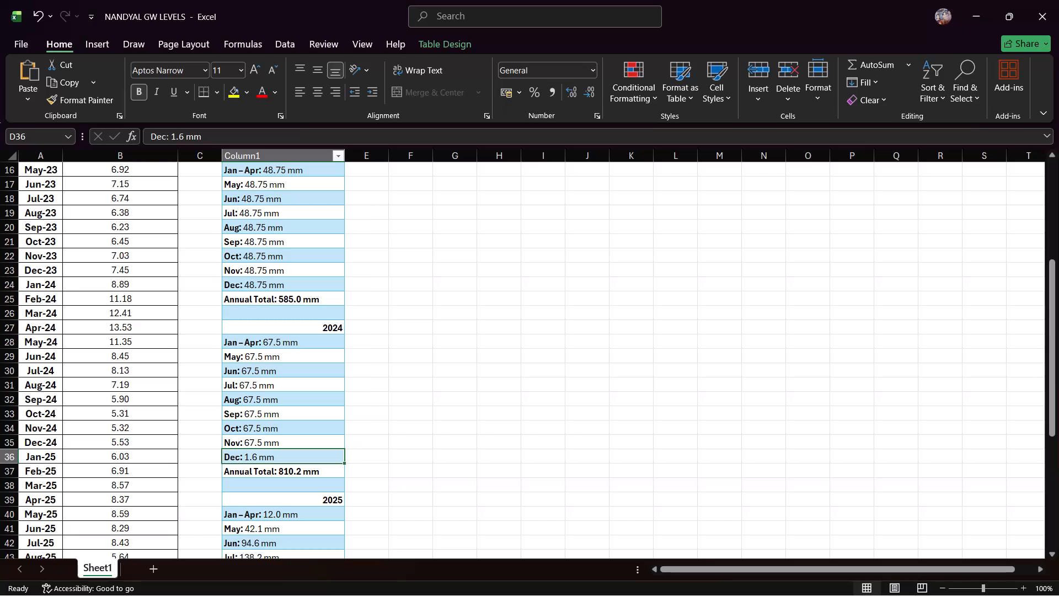
Open the December 2024 rainfall entry in cell D36 for editing.
double_click(260, 460)
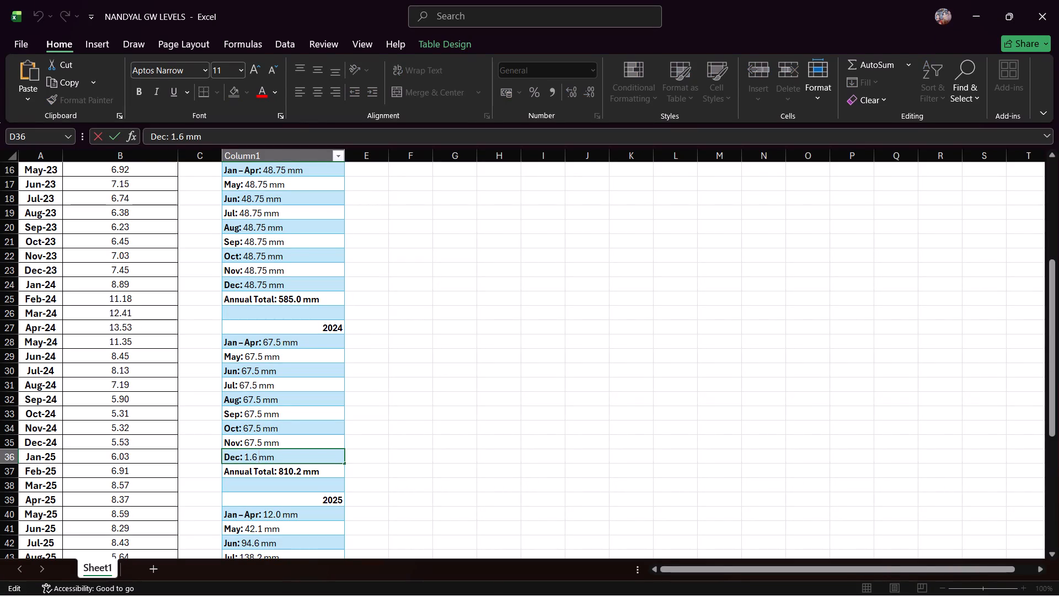
Replace the December 2024 rainfall figure with the copied 67.5 mm monthly average.
drag(256, 459, 245, 456)
key(ctrl+v)
Copy only the number 780.0 from the 2025 Annual Total cell in the rainfall table.
scroll(259, 468, down, 2)
scroll(314, 482, down, 1)
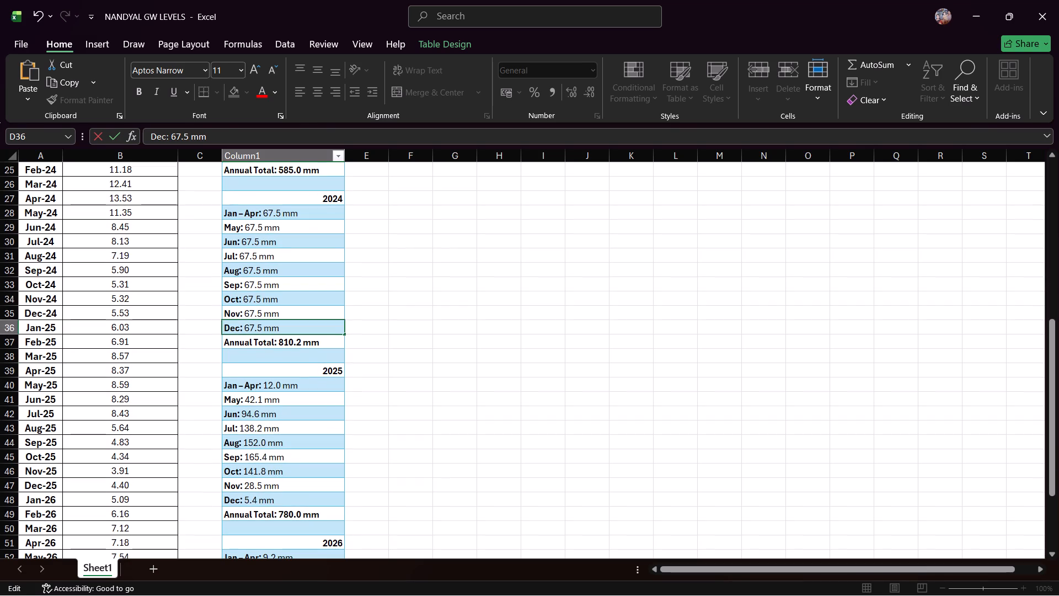
click(303, 513)
double_click(289, 516)
drag(299, 517, 294, 514)
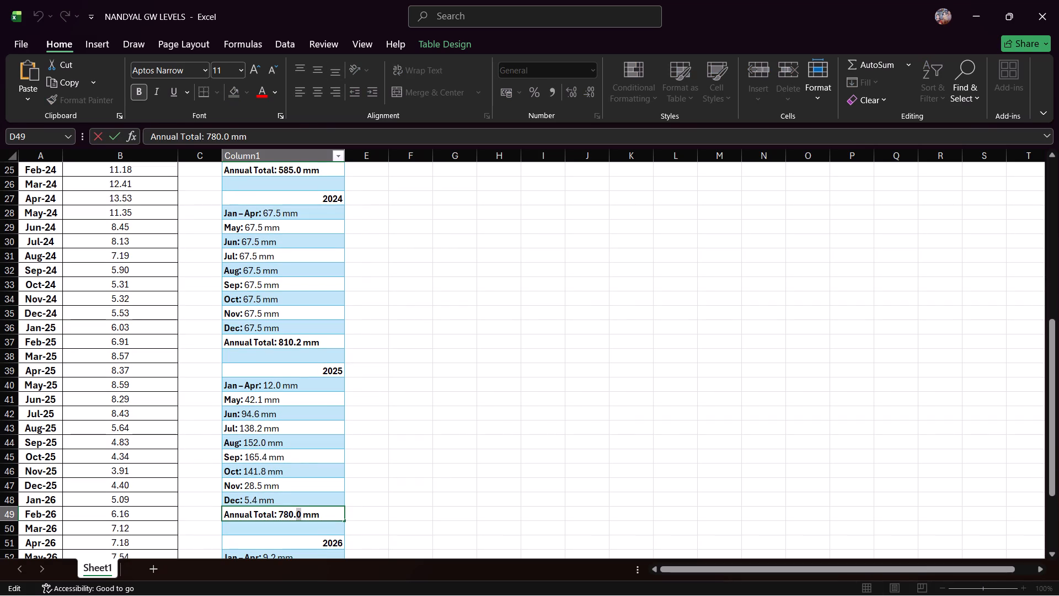
drag(294, 514, 277, 511)
click(277, 511)
drag(277, 511, 283, 511)
drag(283, 511, 299, 514)
key(ctrl+c)
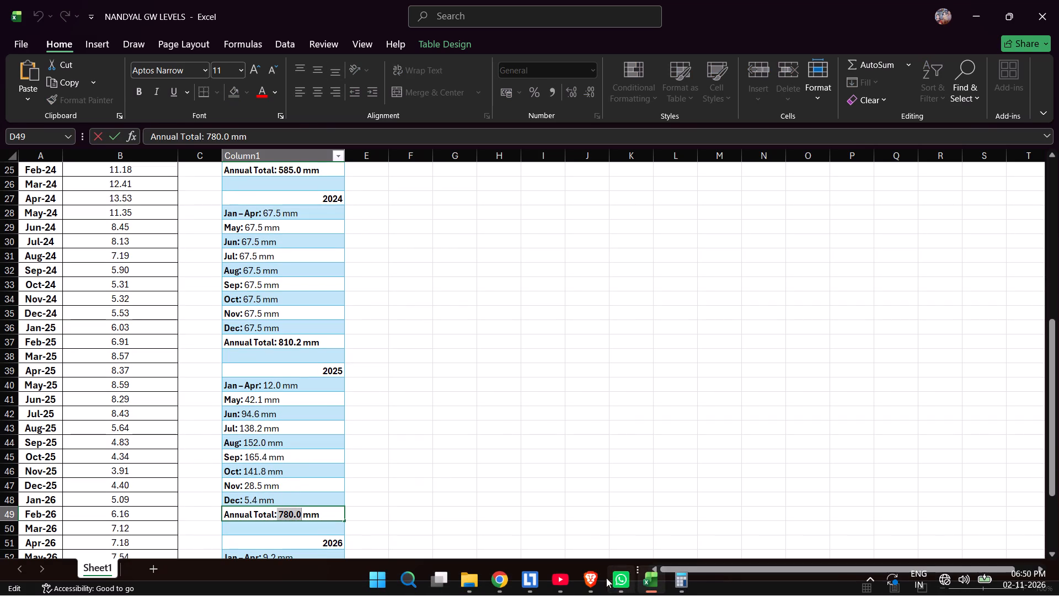
Switch to Calculator, clear the previous calculation, divide the copied 2025 total of 780.0 by 12, and copy the result.
click(692, 573)
click(768, 280)
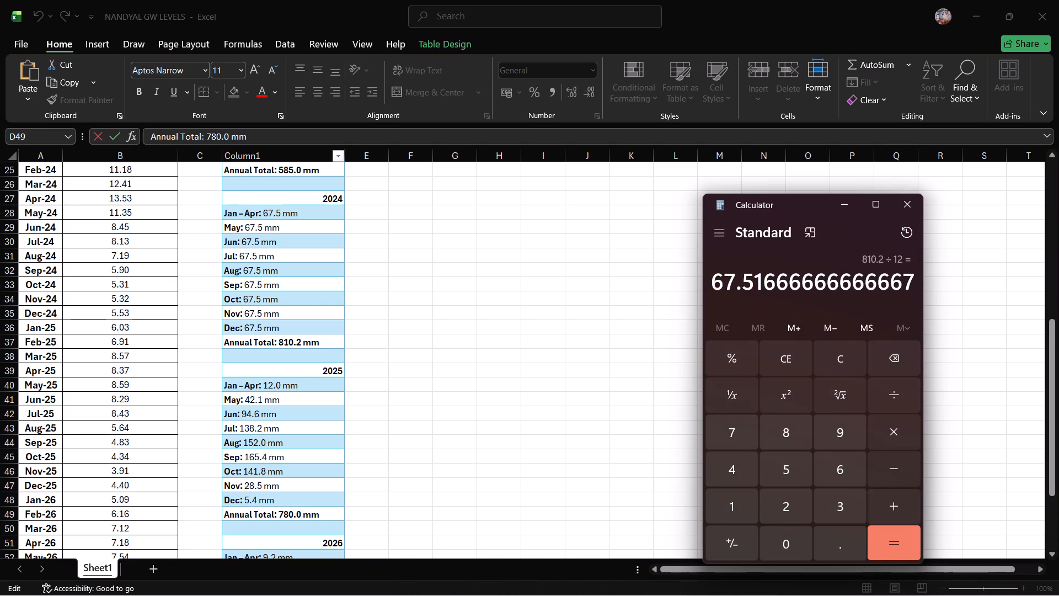
click(828, 349)
click(859, 265)
key(ctrl+v)
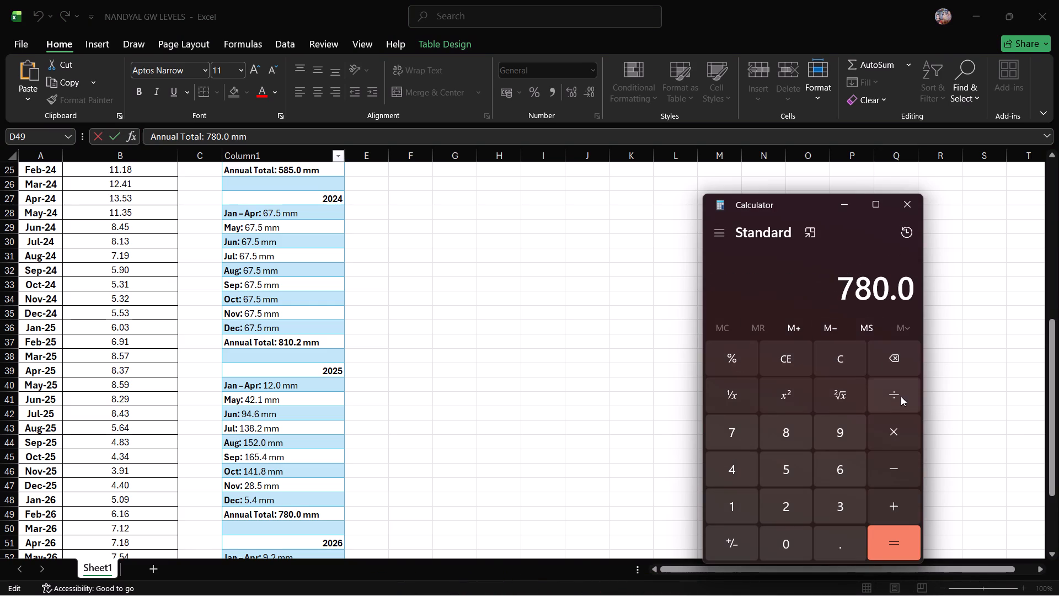
click(902, 398)
click(747, 505)
click(771, 507)
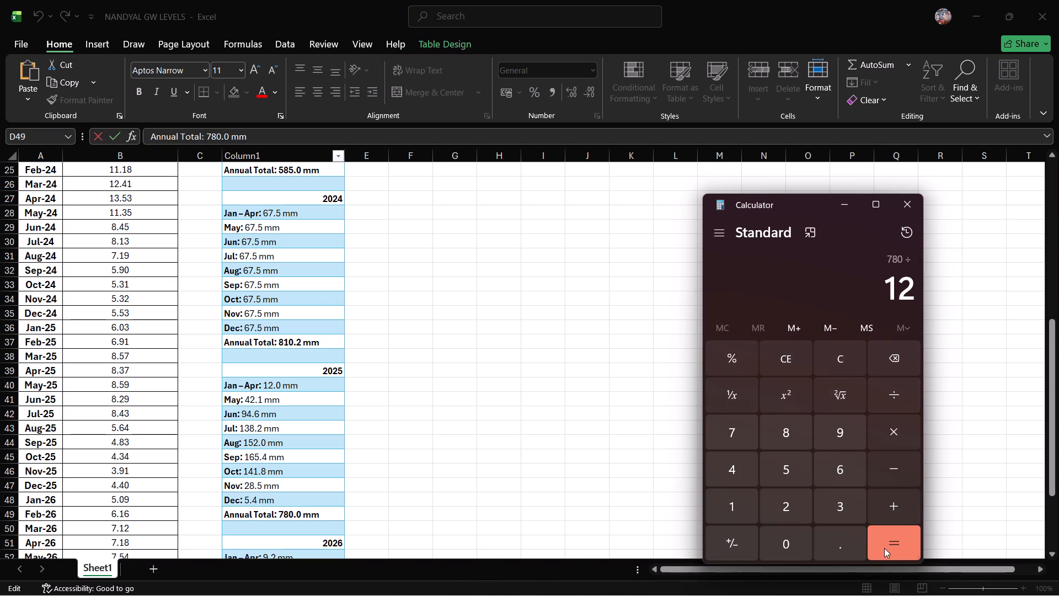
click(884, 548)
drag(875, 293, 910, 292)
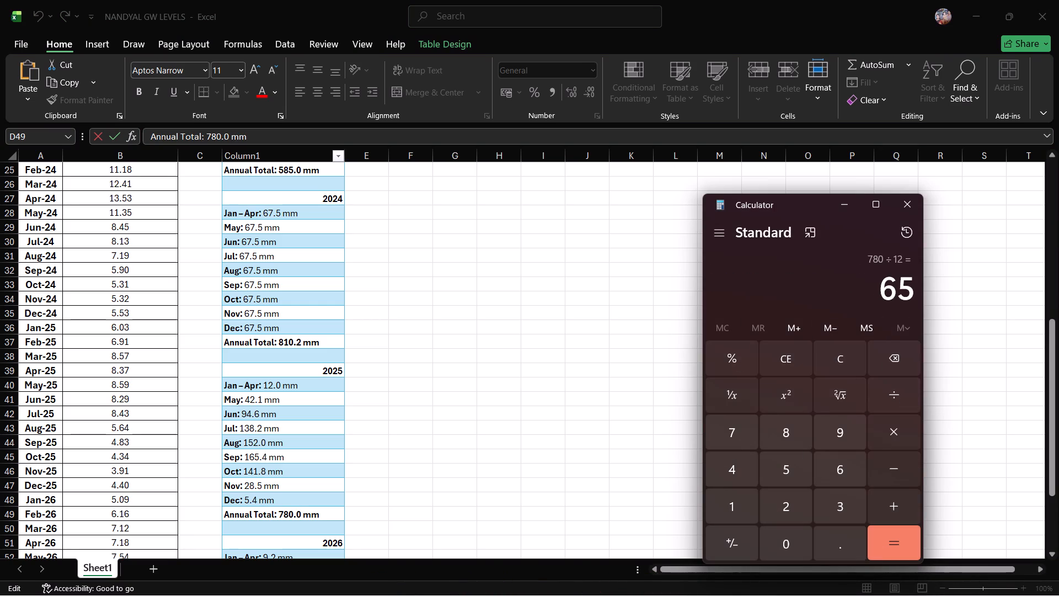
drag(910, 291, 879, 290)
key(ctrl+c)
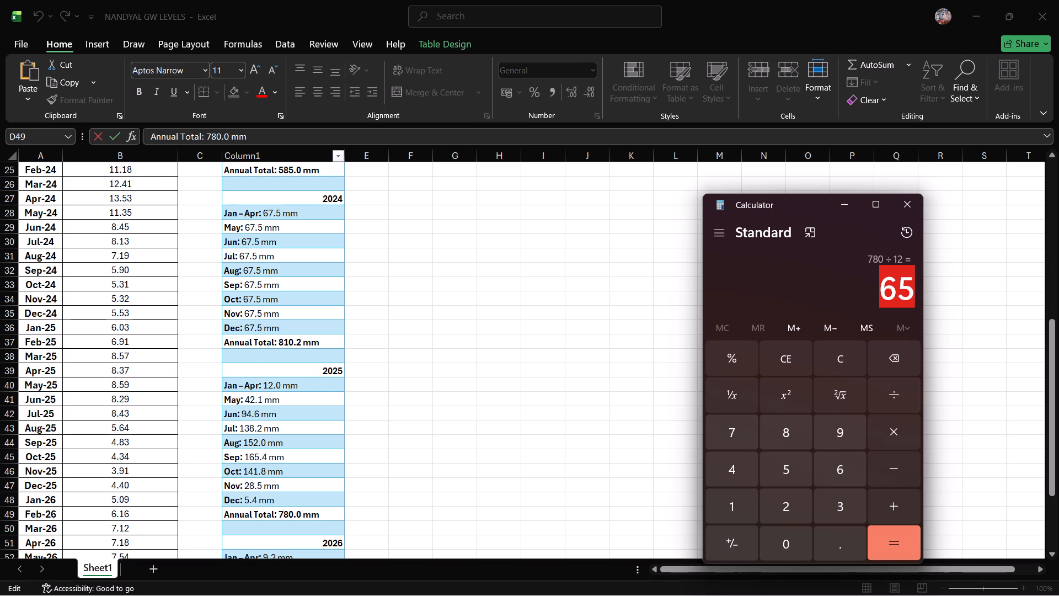
Switch back to the Excel workbook and replace the Jan–Apr and May 2025 rainfall figures with the copied 65, keeping the mm unit.
click(1001, 301)
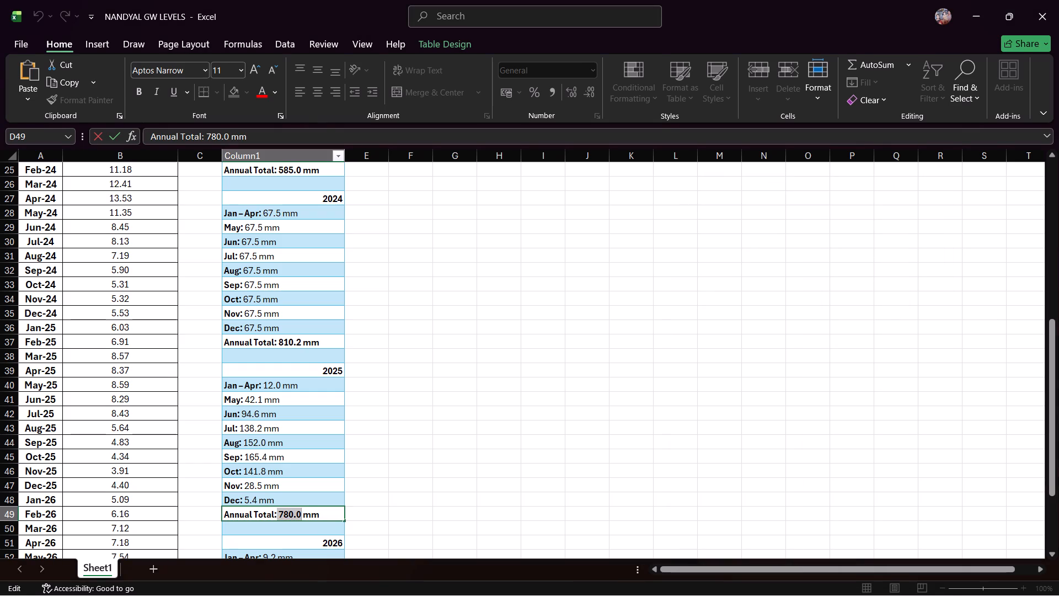
double_click(285, 392)
double_click(279, 388)
drag(279, 387, 265, 386)
key(ctrl+v)
double_click(264, 400)
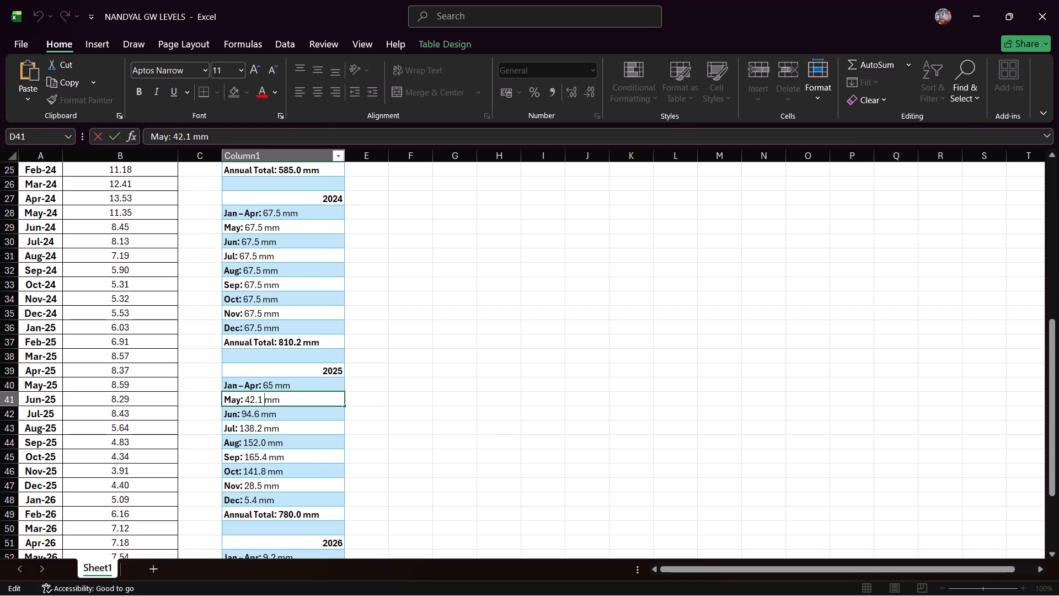
drag(261, 396, 246, 396)
drag(246, 396, 245, 396)
key(ctrl+v)
Replace the June, July and August 2025 rainfall figures with the copied 65, keeping the month labels and mm unit.
double_click(251, 413)
drag(260, 413, 252, 412)
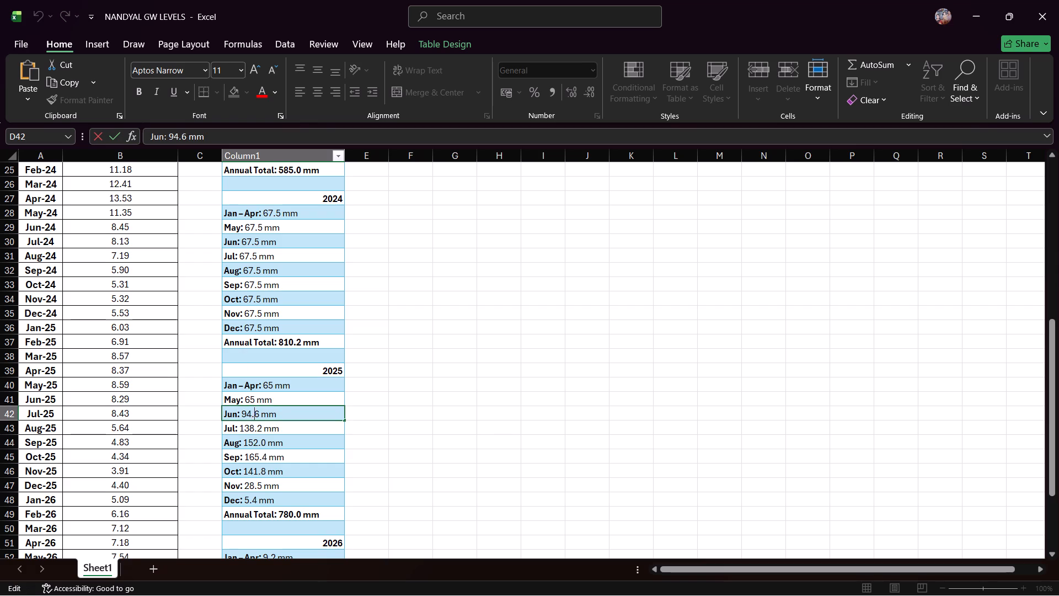
drag(252, 412, 244, 410)
key(ctrl+v)
double_click(257, 427)
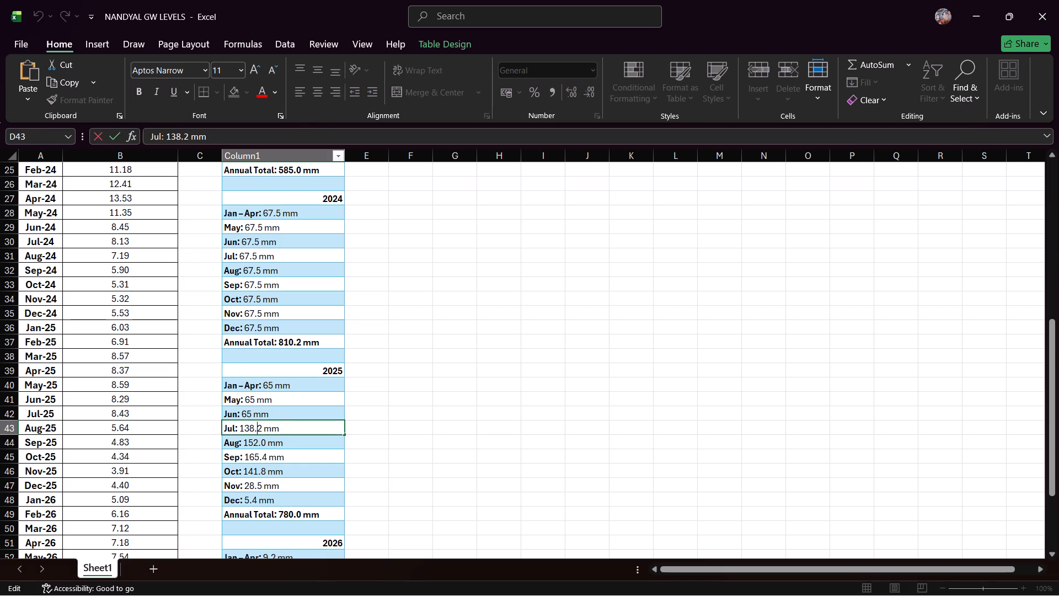
drag(262, 428, 241, 426)
key(ctrl+v)
double_click(252, 445)
drag(264, 444, 262, 443)
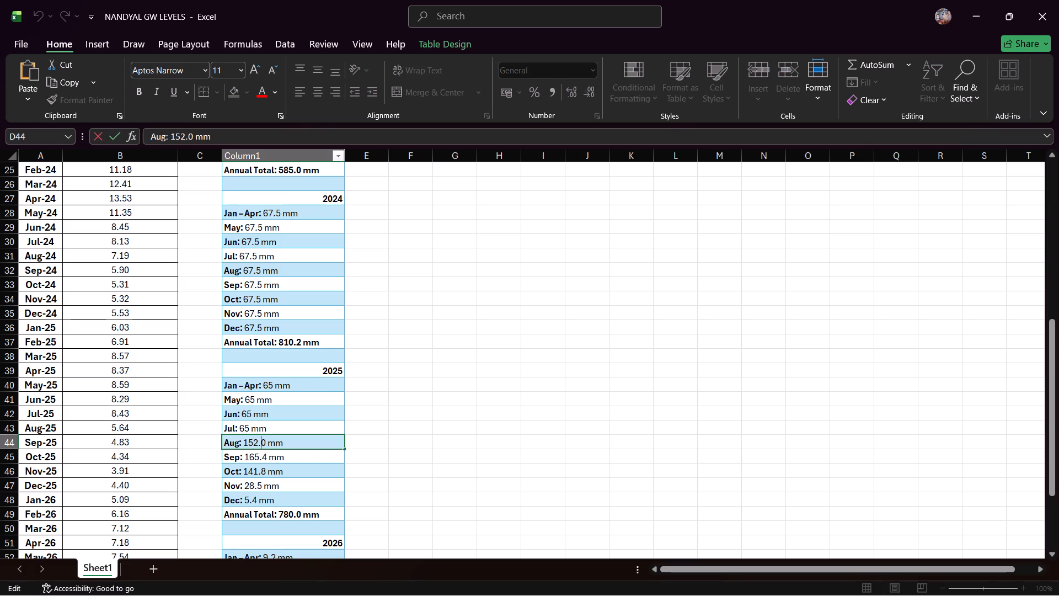
drag(262, 443, 244, 440)
key(ctrl+v)
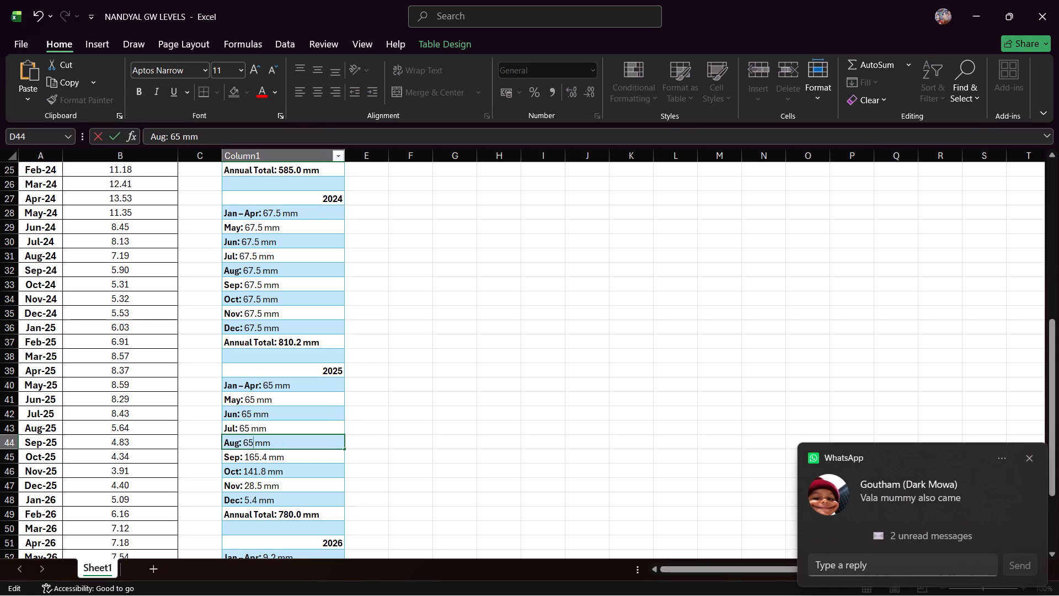
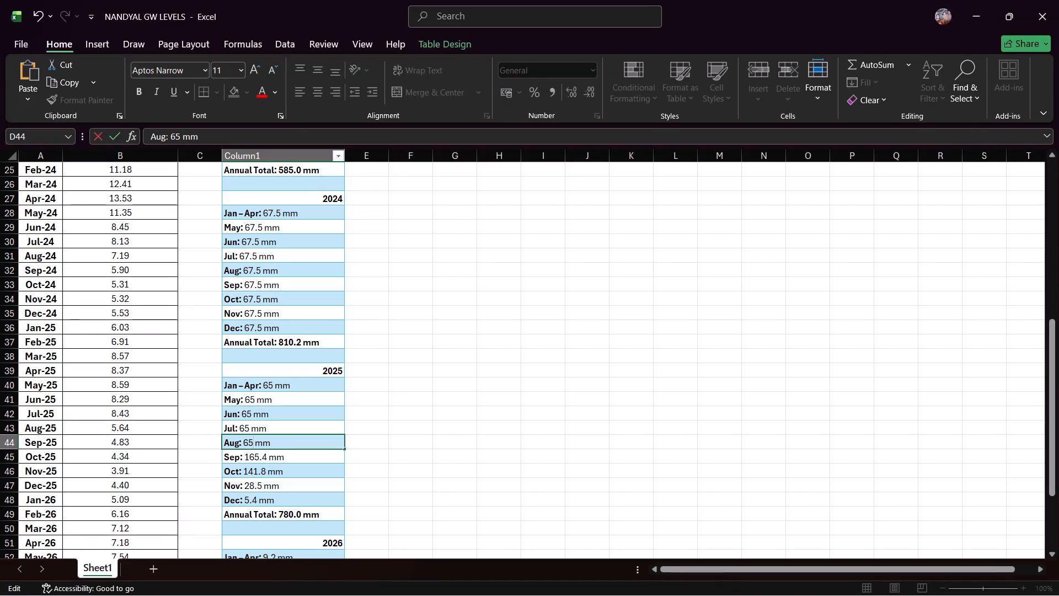
Replace the September and October 2025 rainfall figures with the copied 65 mm monthly average.
click(281, 456)
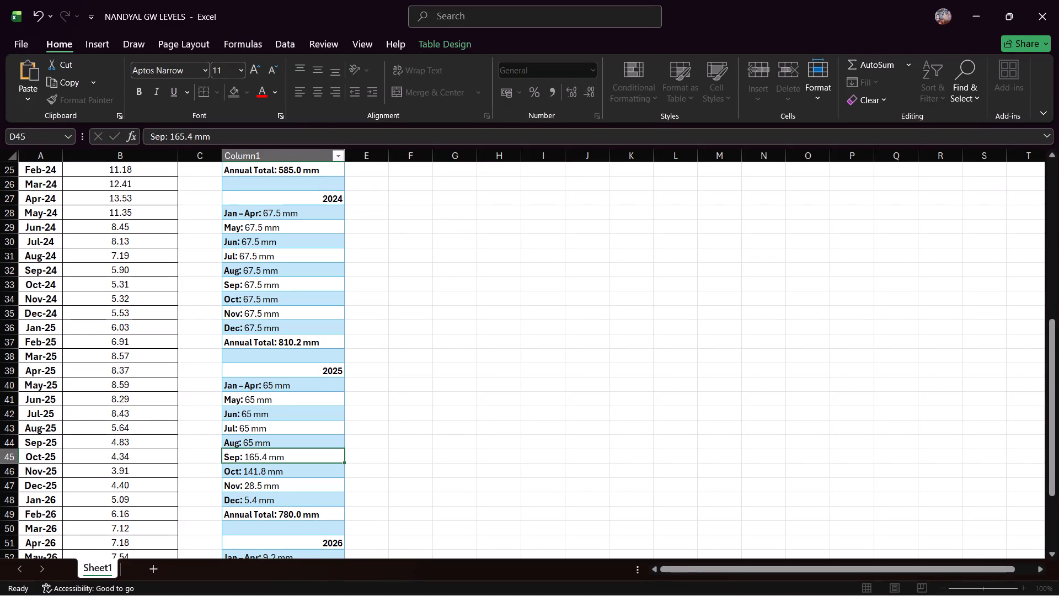
double_click(266, 455)
drag(266, 455, 245, 455)
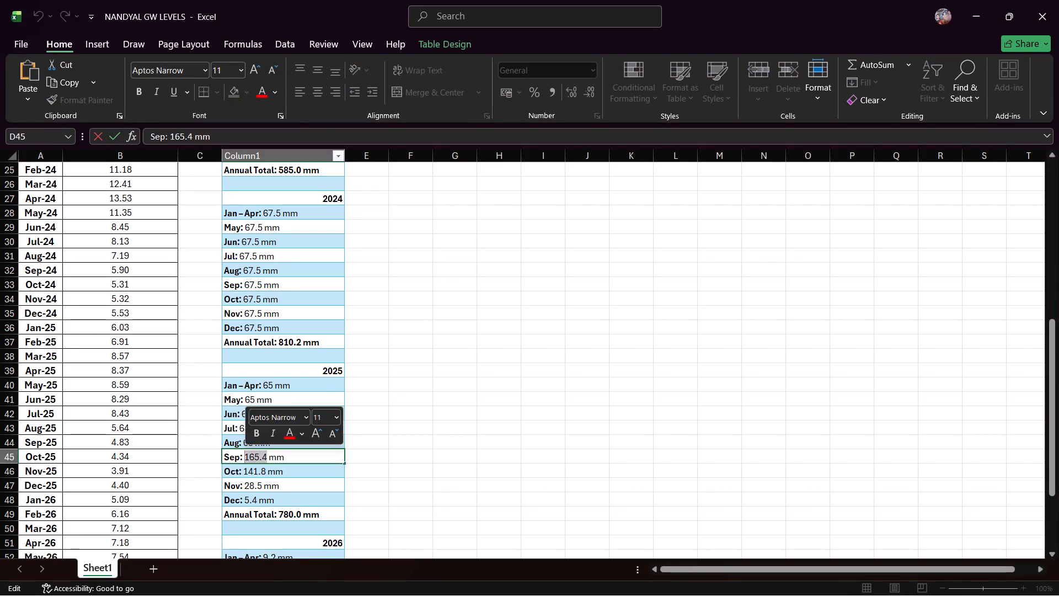
key(ctrl+v)
double_click(265, 470)
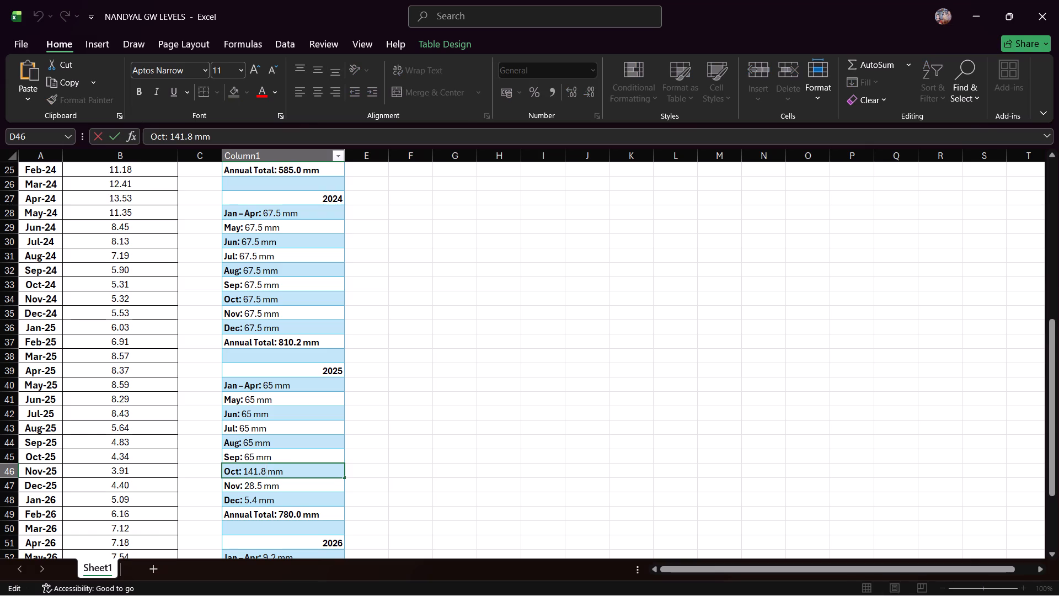
drag(266, 471, 244, 471)
key(ctrl+v)
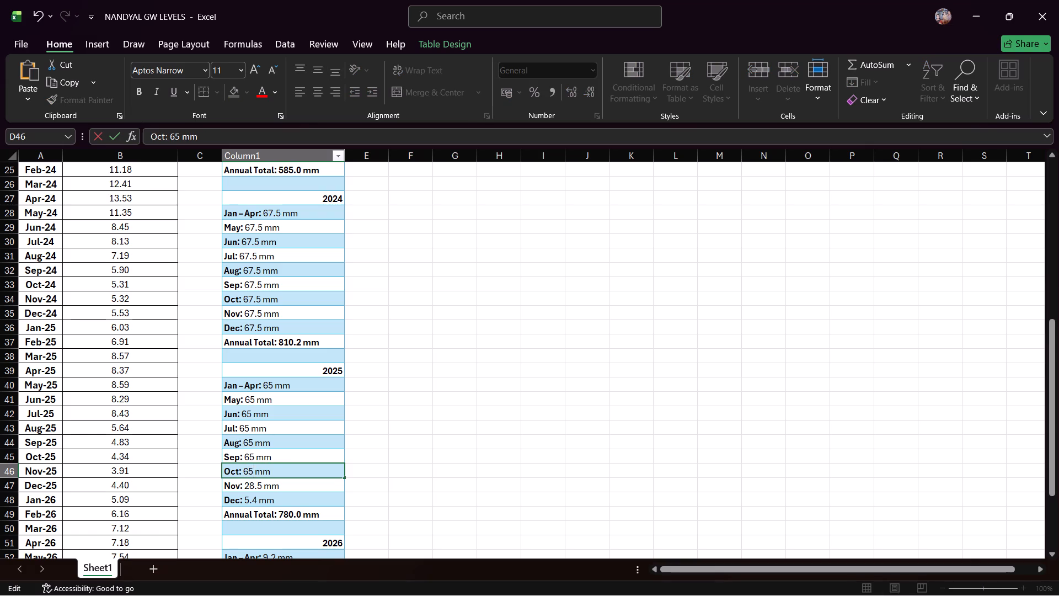
Replace the November and December 2025 rainfall figures with the copied 65 mm monthly average.
double_click(255, 485)
drag(259, 487, 247, 487)
drag(261, 483, 245, 482)
key(ctrl+v)
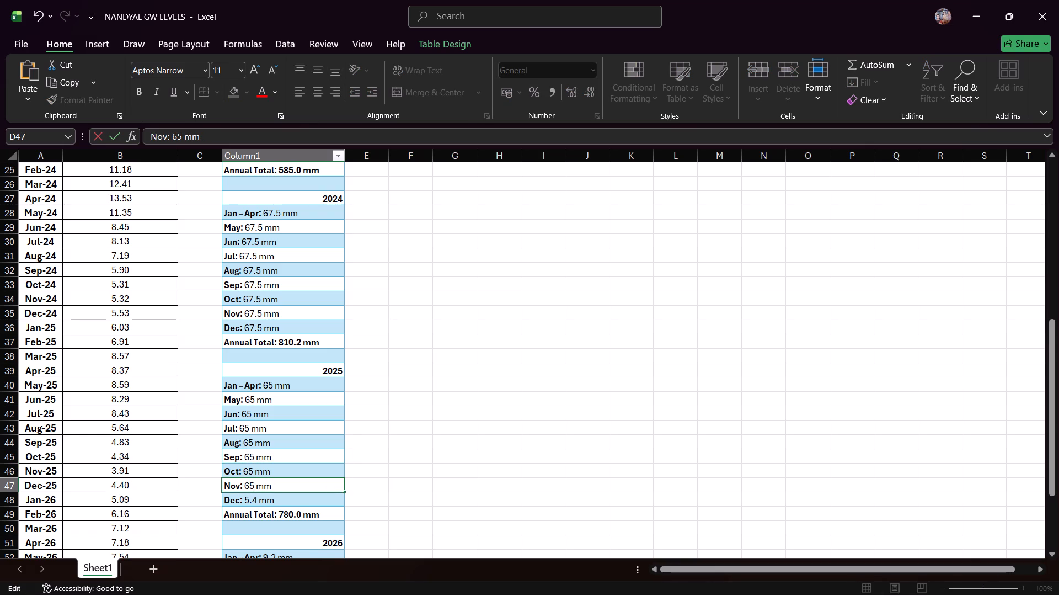
double_click(279, 500)
drag(258, 498, 244, 496)
key(ctrl+v)
click(297, 480)
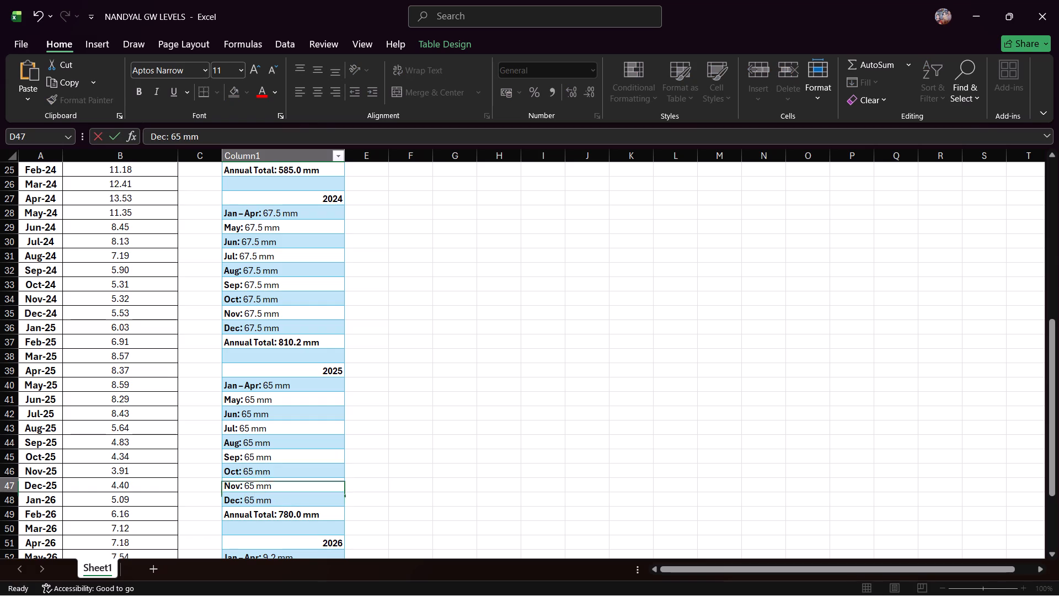
Save the workbook with the updated 2025 rainfall figures.
click(483, 432)
key(ctrl+s)
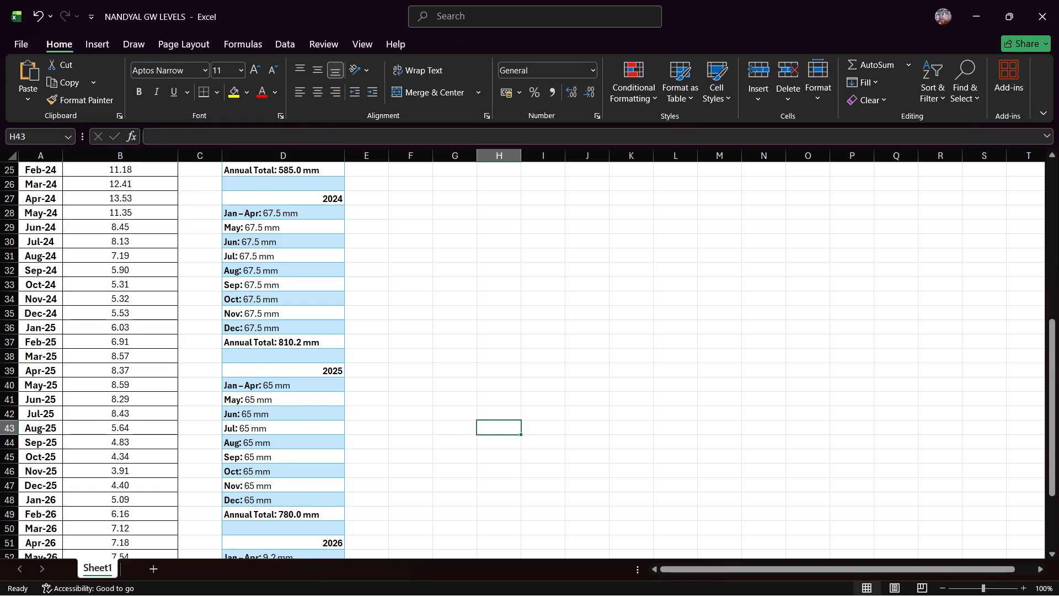
Switch to Calculator, clear the previous calculation, and add the 2026 rainfall figures 9.2, 36.8, 68.4, 112.6, 134.7, 113.6 and 28.1.
scroll(424, 449, down, 3)
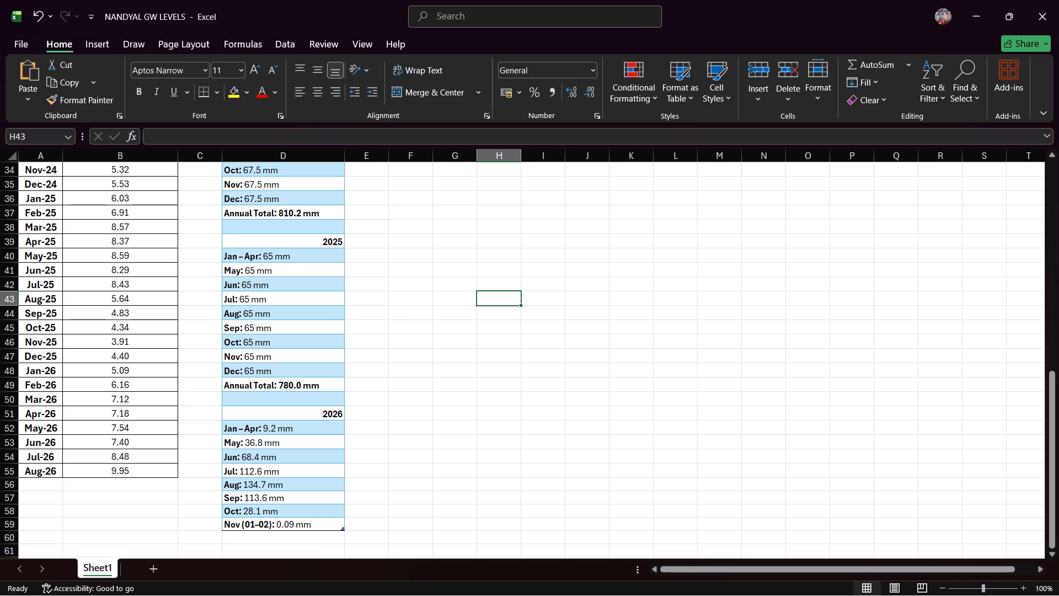
click(687, 582)
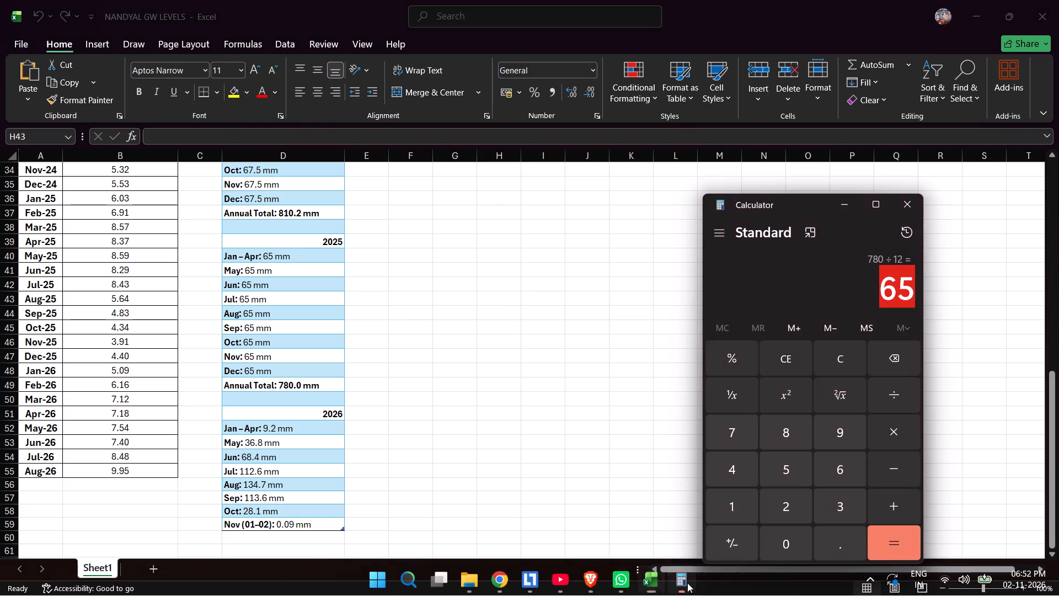
click(845, 360)
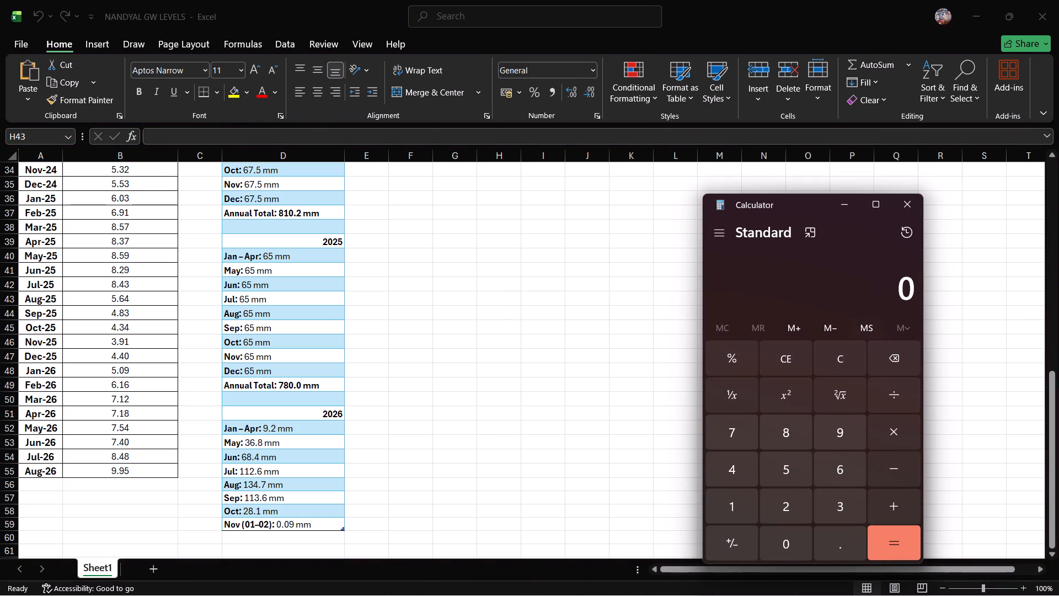
click(898, 290)
text(9.2)
key(plus)
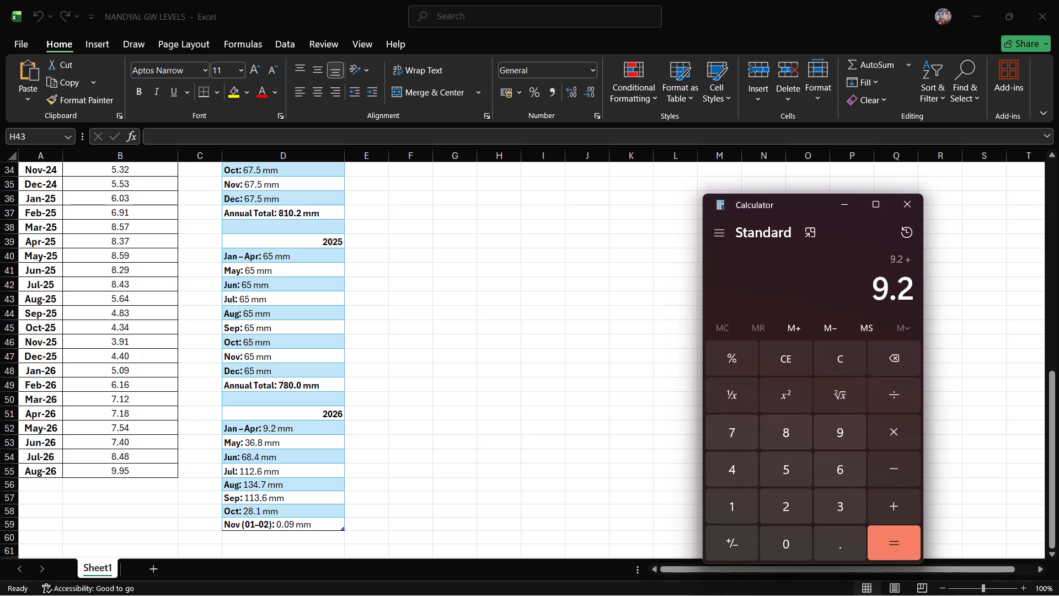
text(36.8)
key(plus)
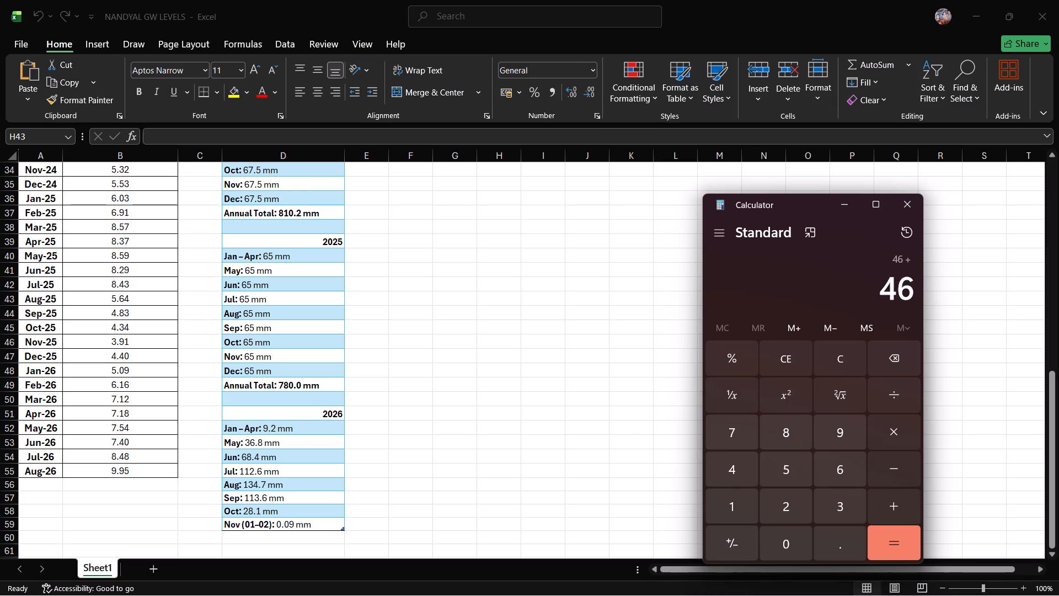
text(68.)
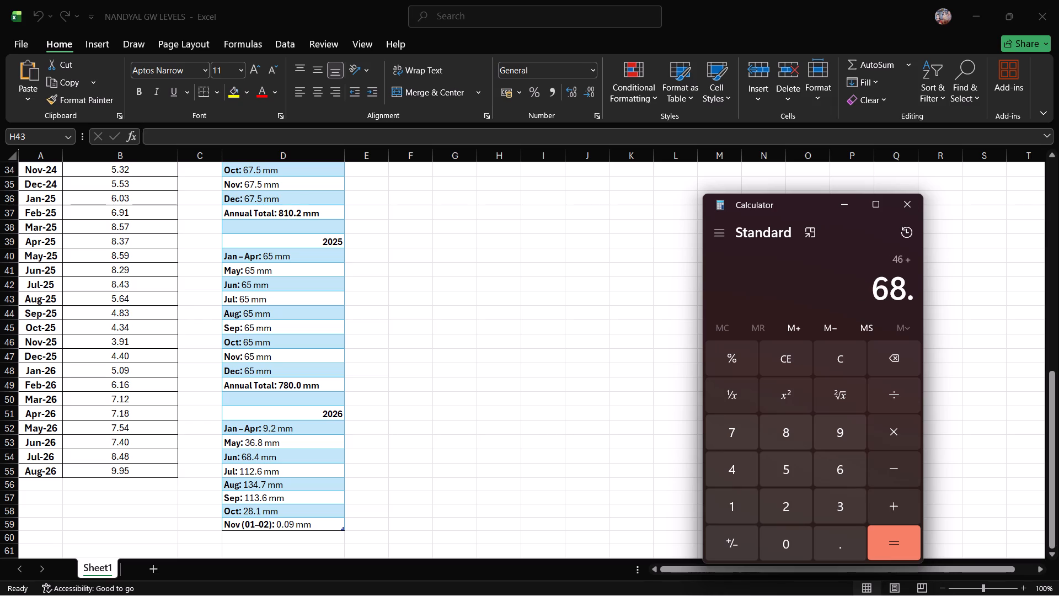
text(4+)
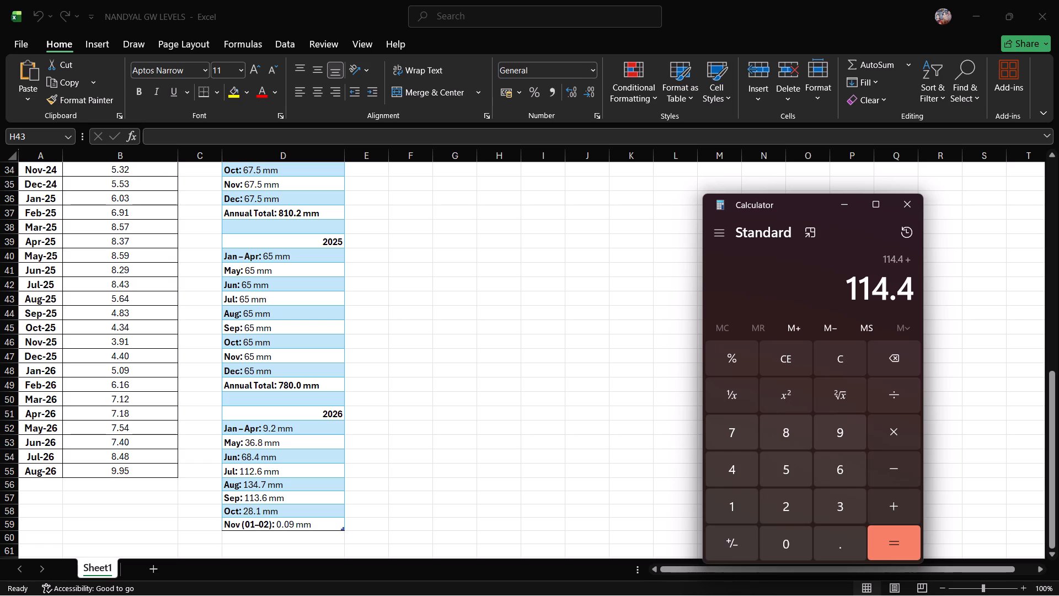
text(112.6)
text(+134.7+)
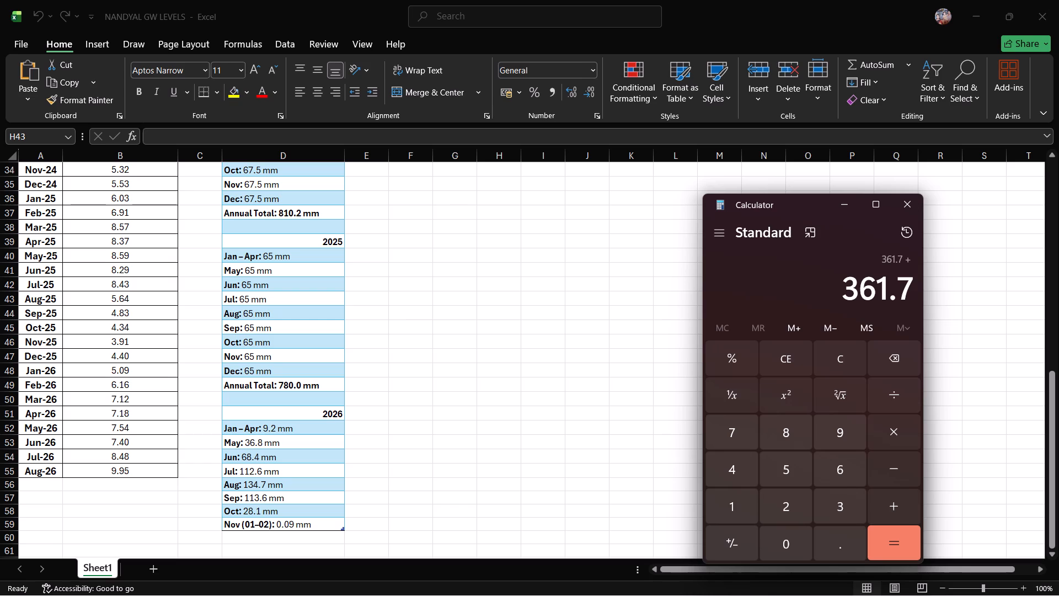
text(113)
text(.6+)
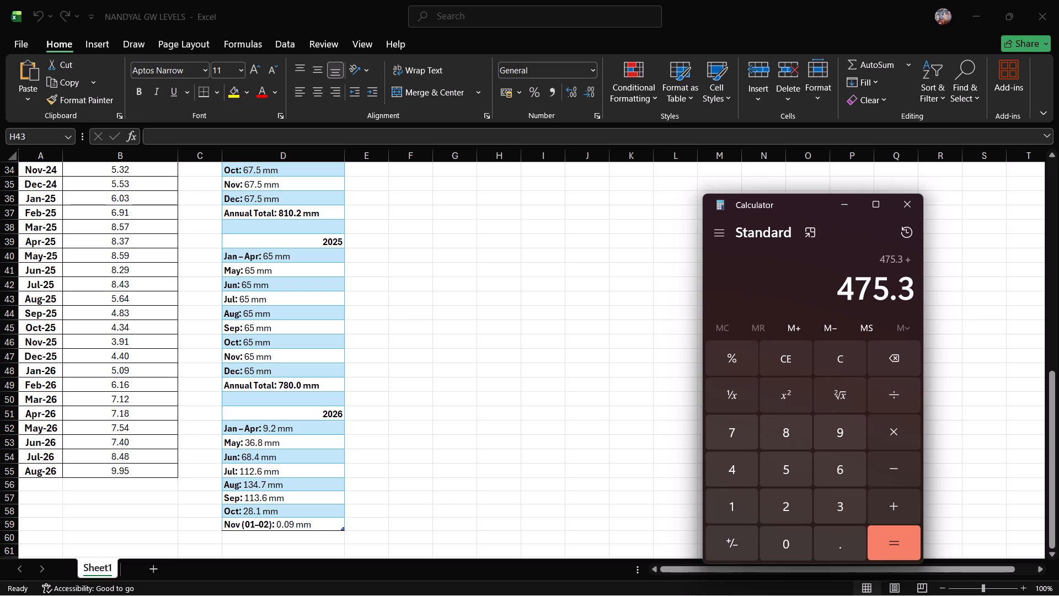
text(28.1)
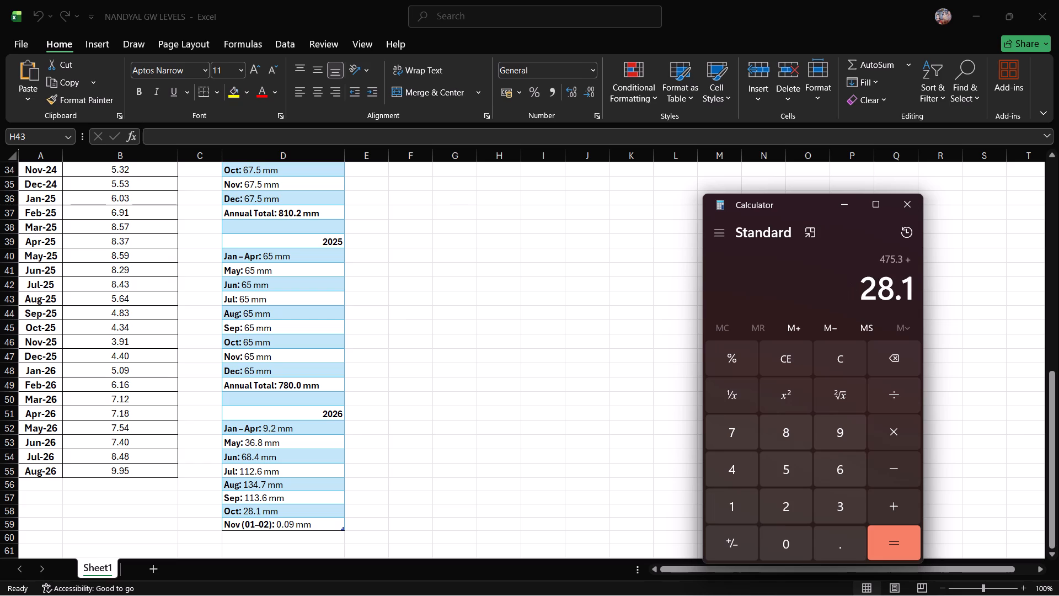
key(Return)
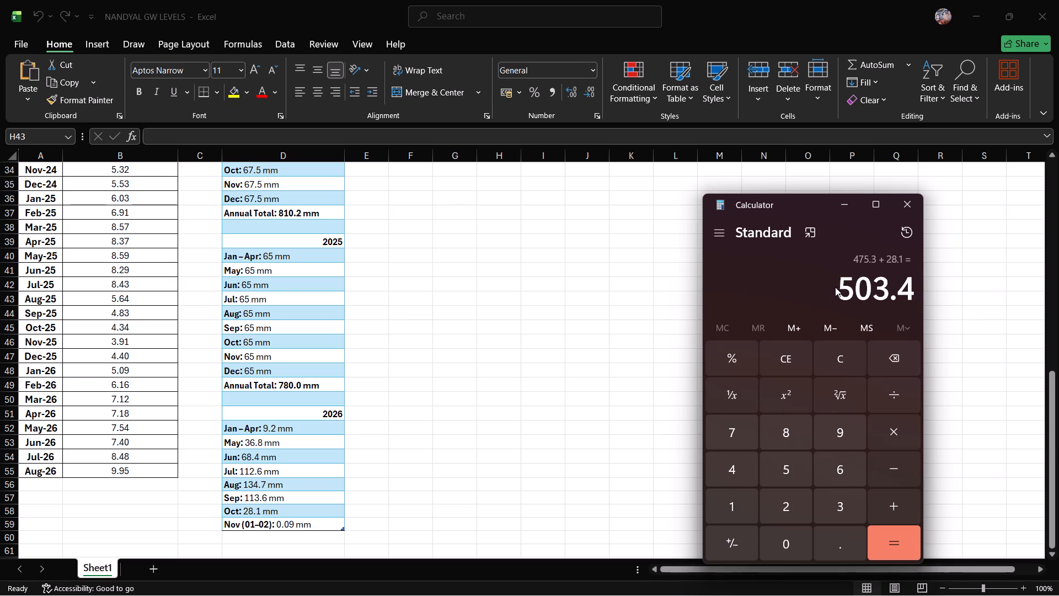
Divide the 2026 rainfall sum by 12 and copy only 41.9 from the result.
drag(835, 286, 901, 285)
click(897, 392)
click(751, 505)
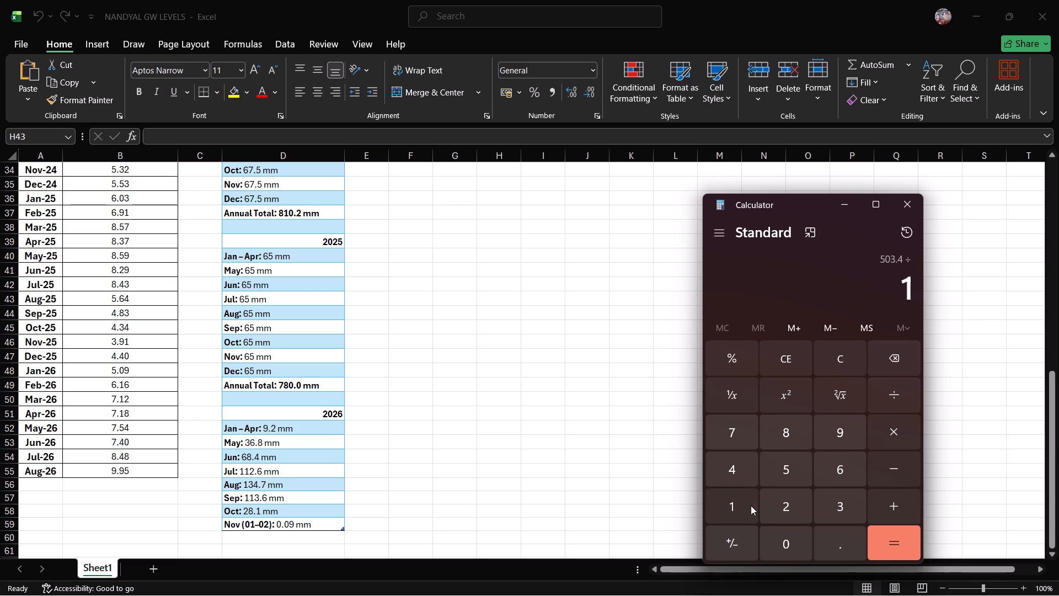
click(776, 510)
click(914, 536)
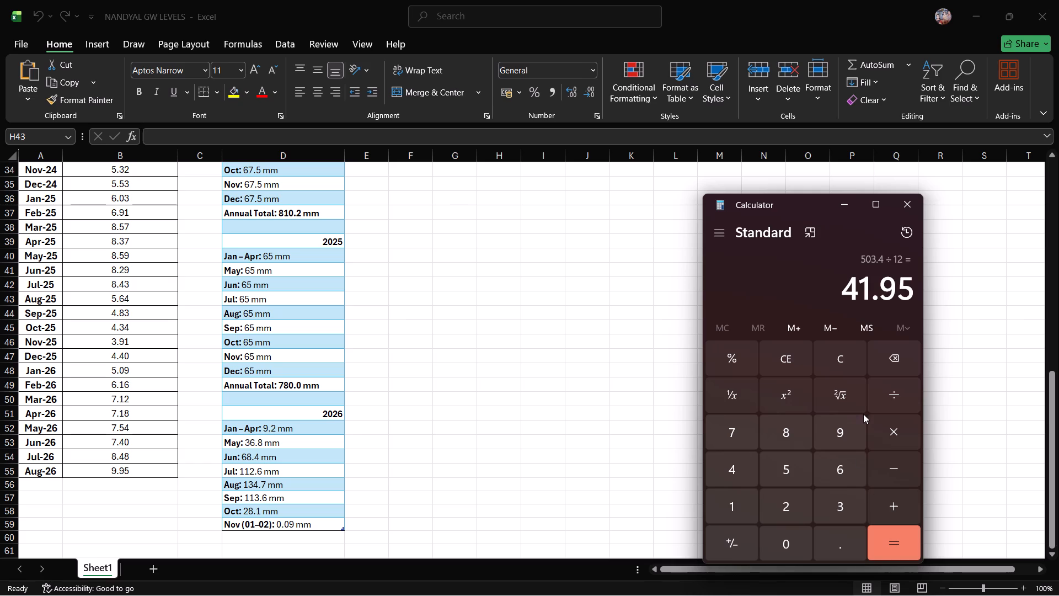
drag(839, 284, 897, 284)
drag(897, 285, 876, 286)
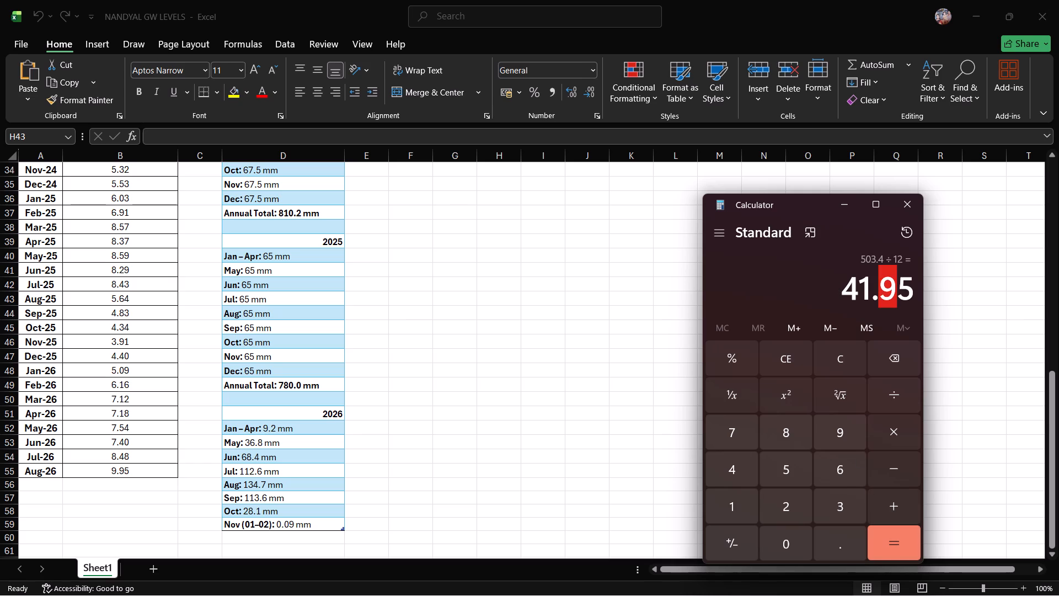
drag(876, 286, 846, 286)
key(ctrl+c)
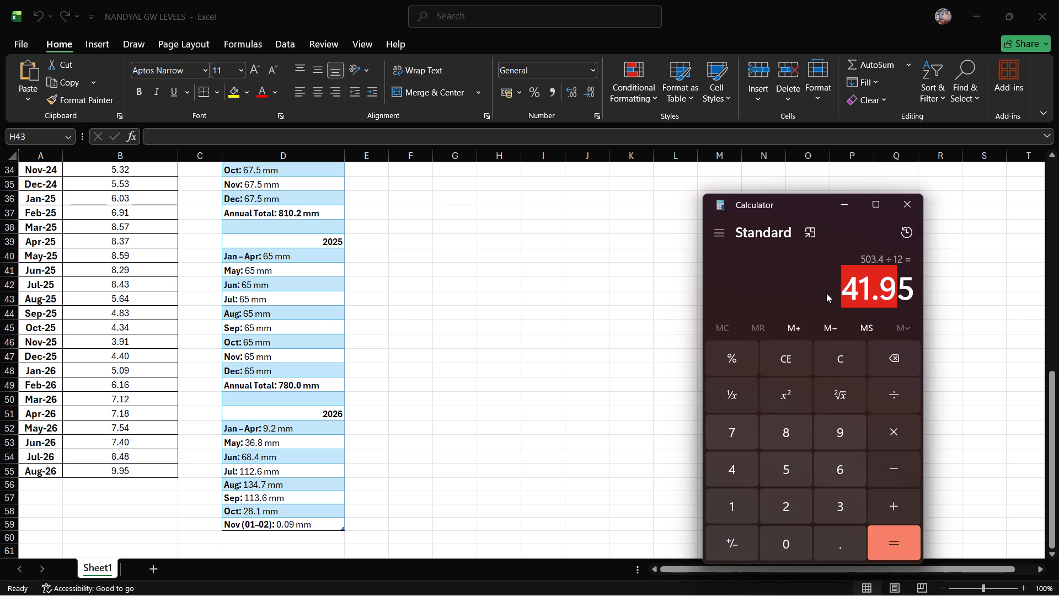
key(ctrl+c)
Switch to Excel, open the 2026 Jan–Apr rainfall cell for editing, and select within its figure.
click(270, 425)
double_click(279, 427)
drag(275, 427, 270, 427)
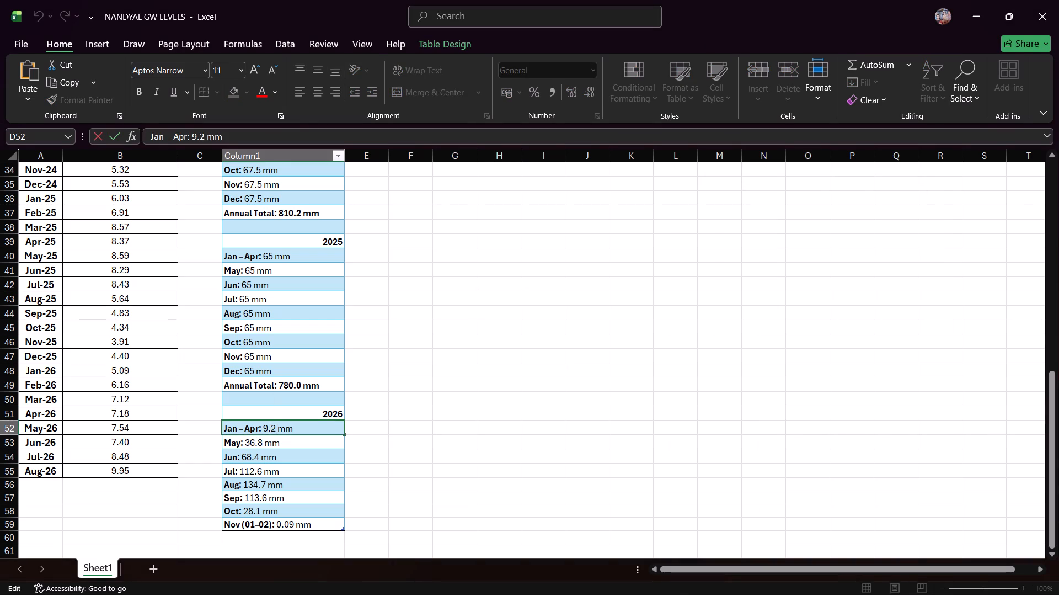
Replace the 2026 Jan–Apr, May, Jun and Jul rainfall figures with the copied average of 41.9, keeping the mm unit.
drag(270, 427, 262, 427)
key(ctrl+v)
double_click(264, 444)
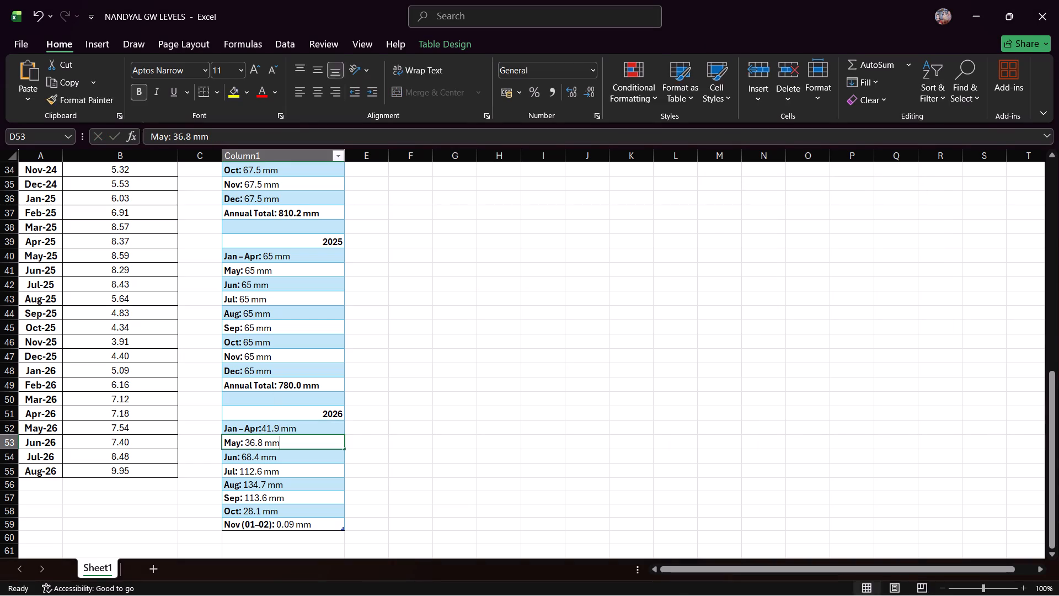
drag(263, 443, 244, 443)
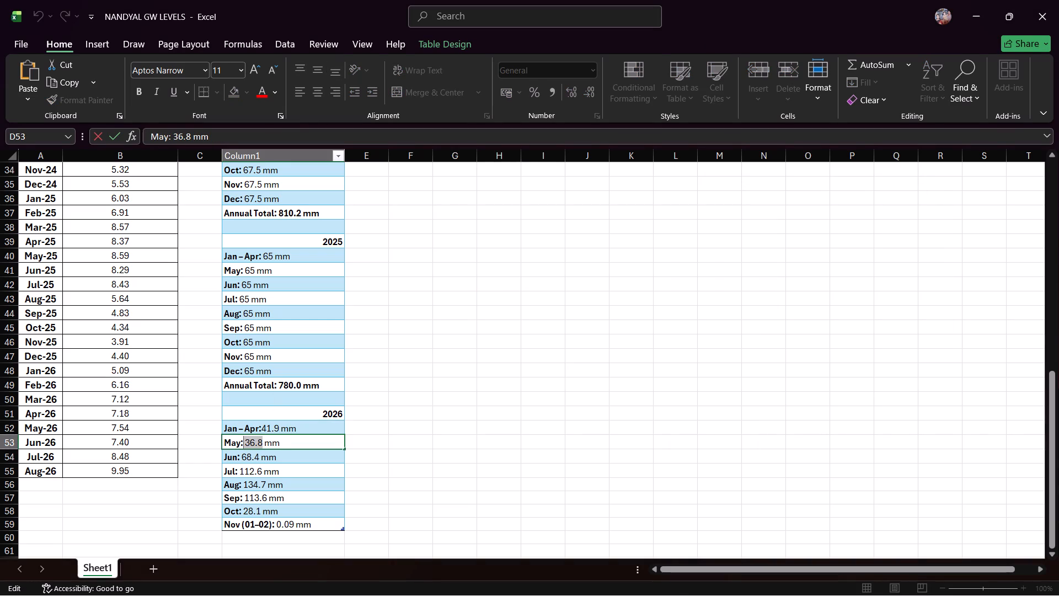
key(ctrl+v)
double_click(260, 456)
drag(257, 457, 249, 457)
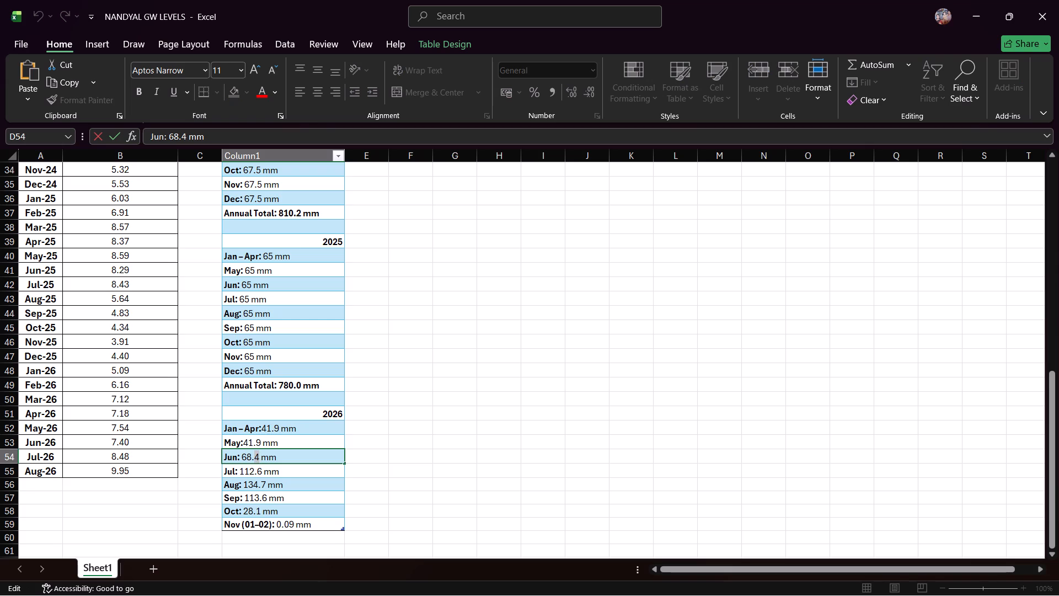
drag(249, 457, 243, 456)
key(ctrl+v)
click(254, 467)
double_click(257, 474)
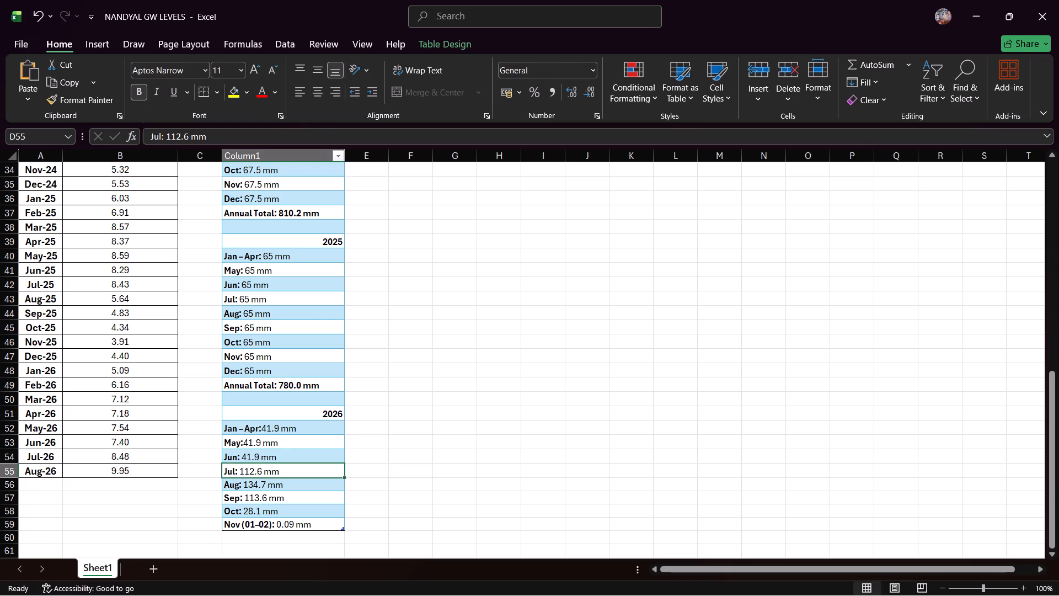
drag(260, 475, 241, 470)
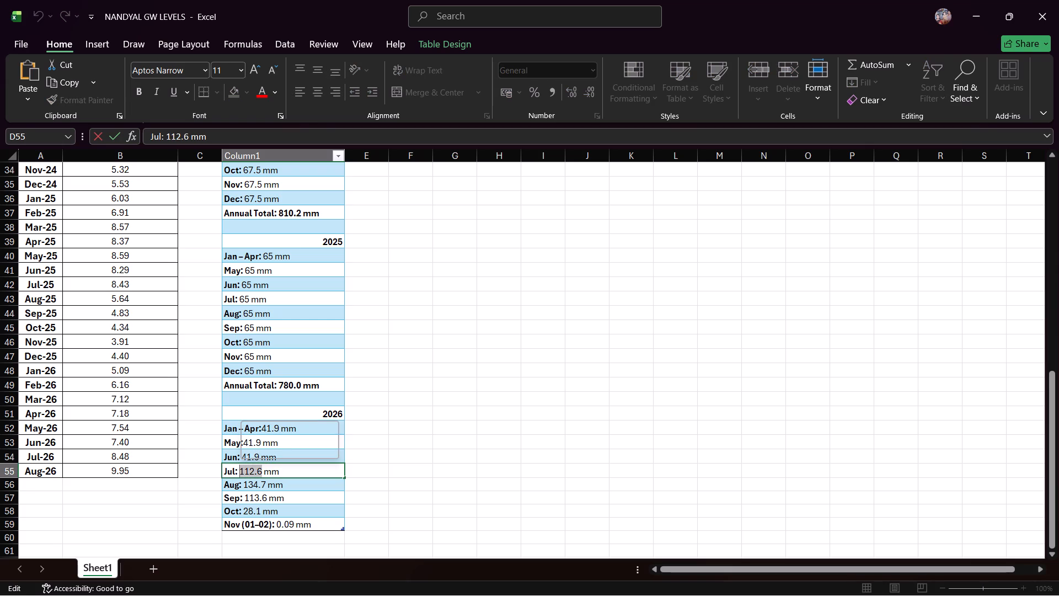
key(ctrl+v)
Replace the 2026 Aug, Sep and Oct rainfall figures with 41.9, keeping the mm unit.
click(253, 486)
double_click(253, 486)
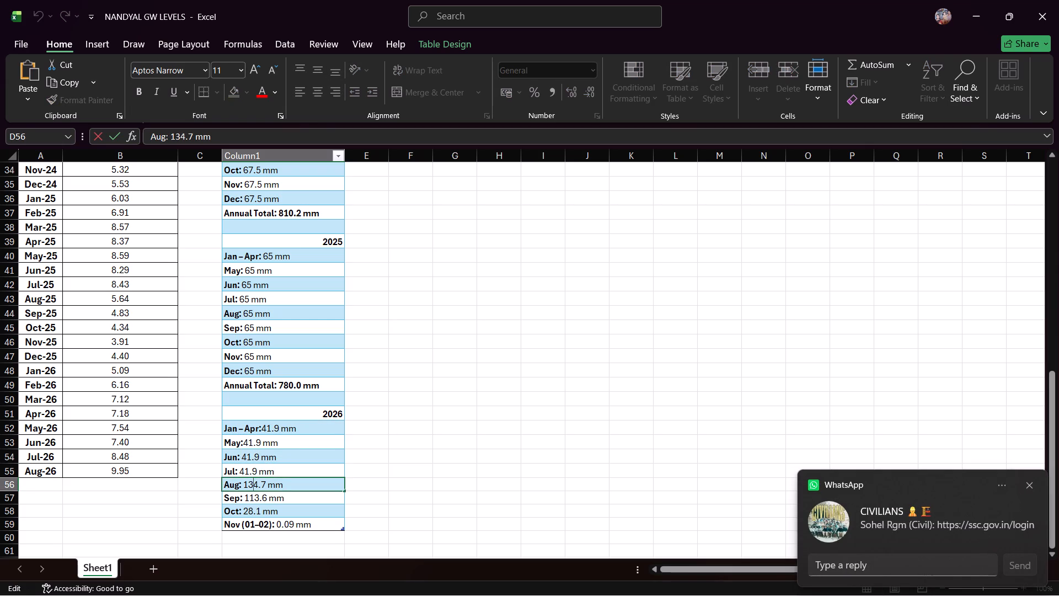
drag(264, 486, 243, 482)
key(ctrl+v)
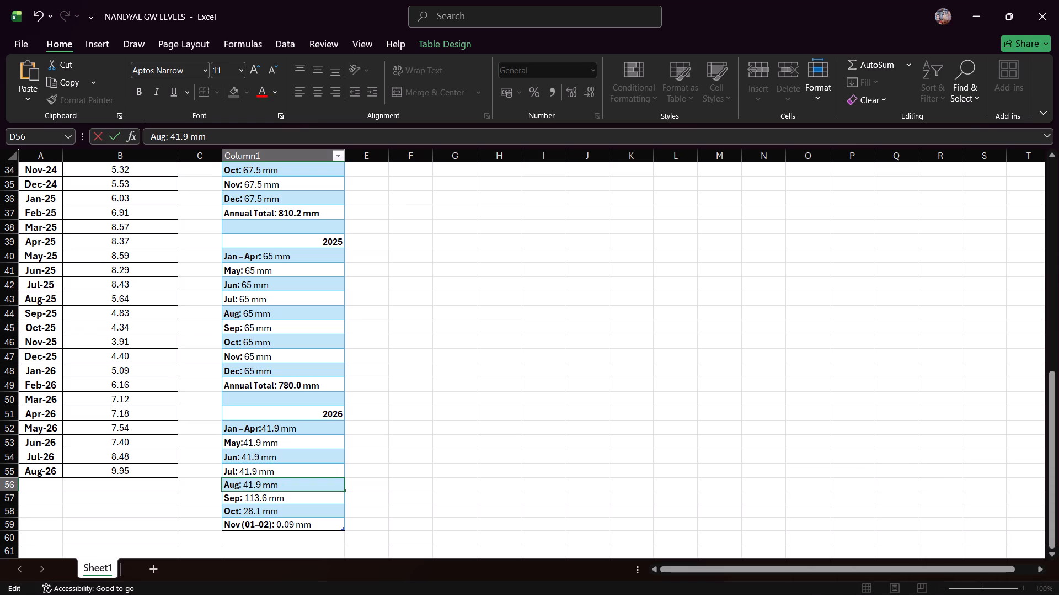
double_click(253, 493)
drag(264, 498, 246, 499)
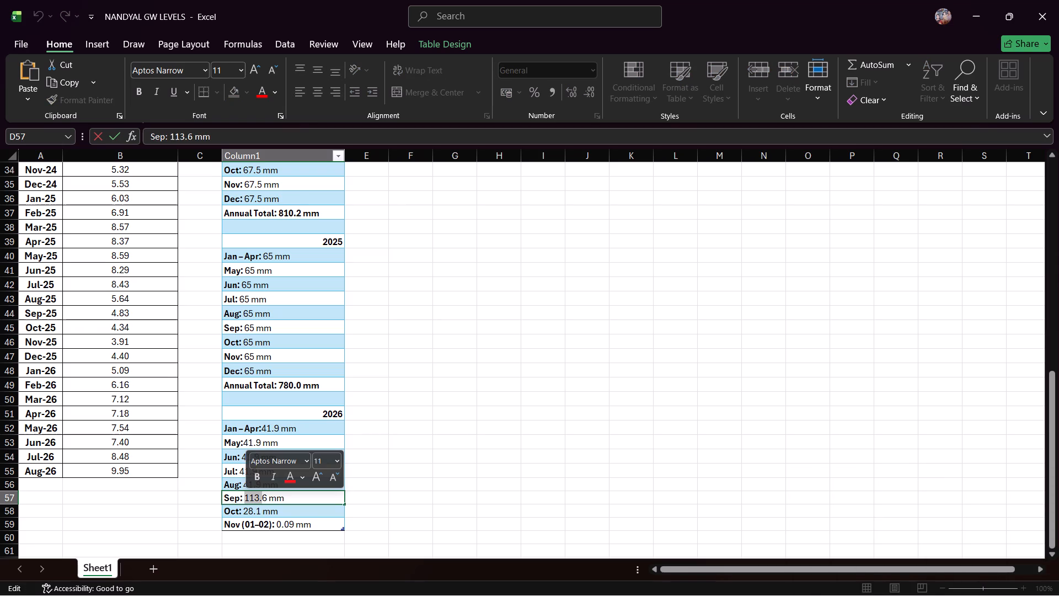
click(265, 502)
drag(266, 498, 247, 497)
key(ctrl+v)
double_click(256, 510)
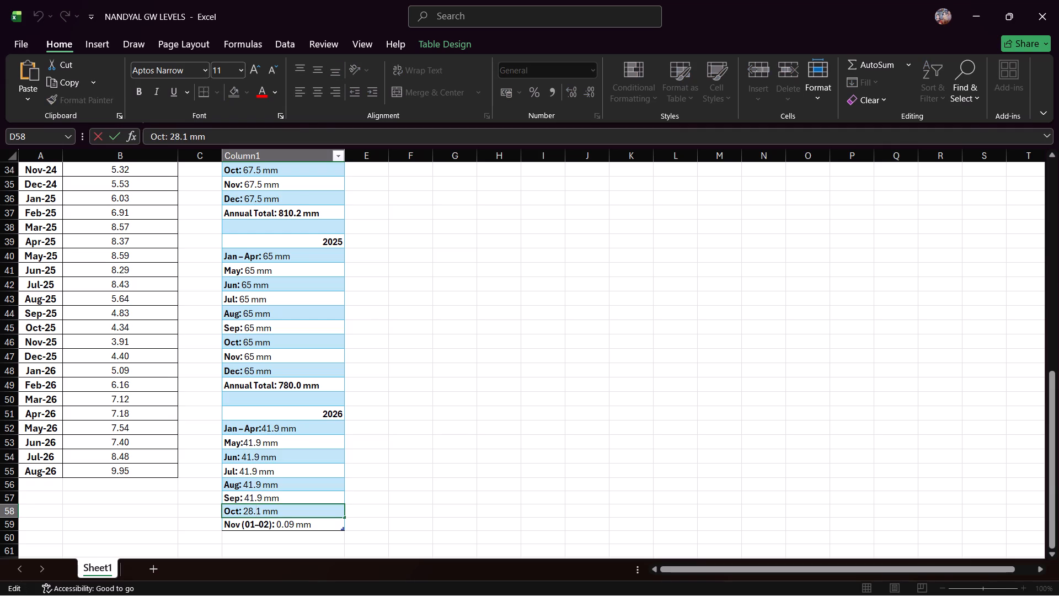
drag(258, 509, 247, 509)
drag(261, 512, 254, 511)
drag(254, 511, 243, 509)
key(ctrl+v)
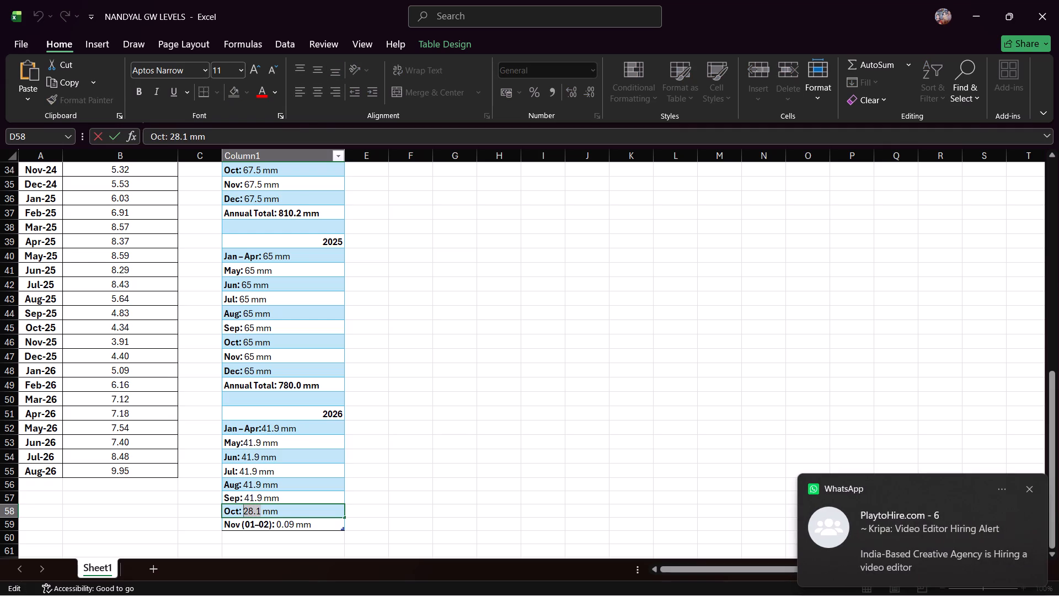
click(304, 483)
Save the workbook with the updated 2026 rainfall figures, checking over the earlier years' entries.
key(ctrl+s)
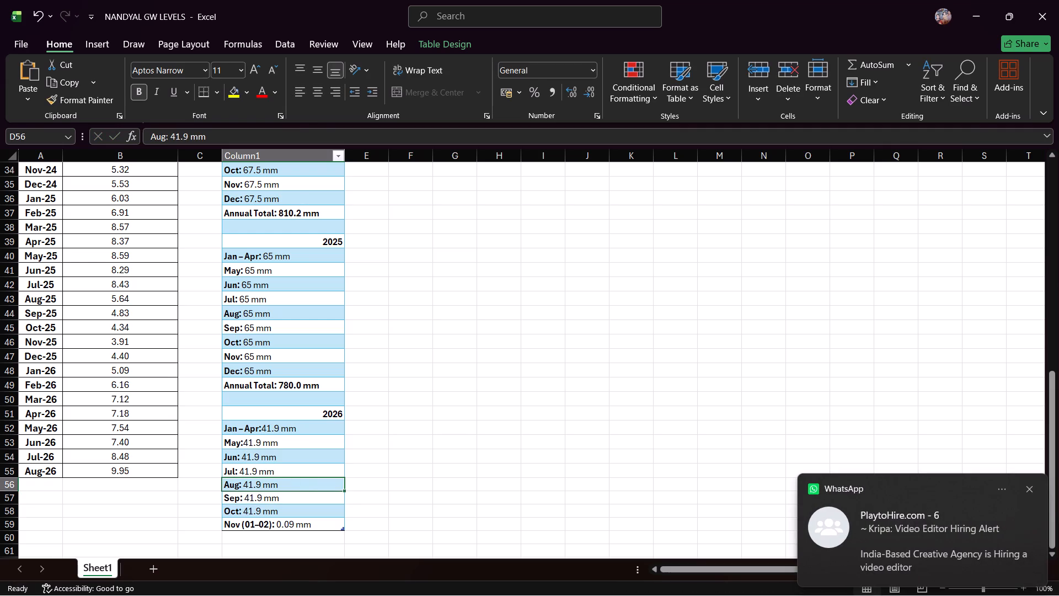
click(449, 444)
scroll(449, 444, up, 7)
scroll(449, 444, down, 1)
scroll(449, 444, up, 1)
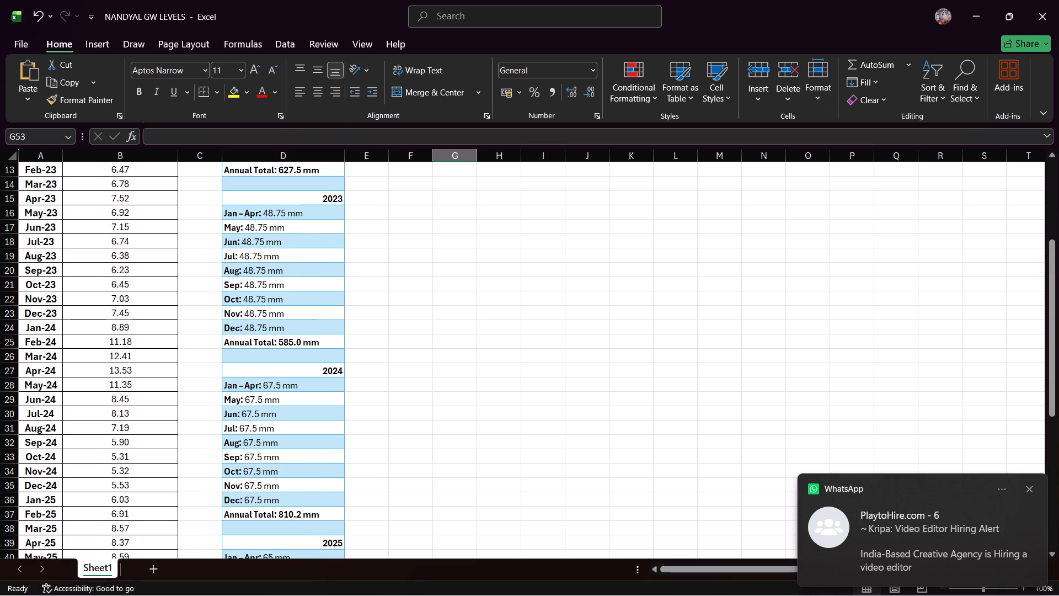
key(ctrl+s)
Minimize the NANDYAL GW LEVELS workbook window.
click(972, 3)
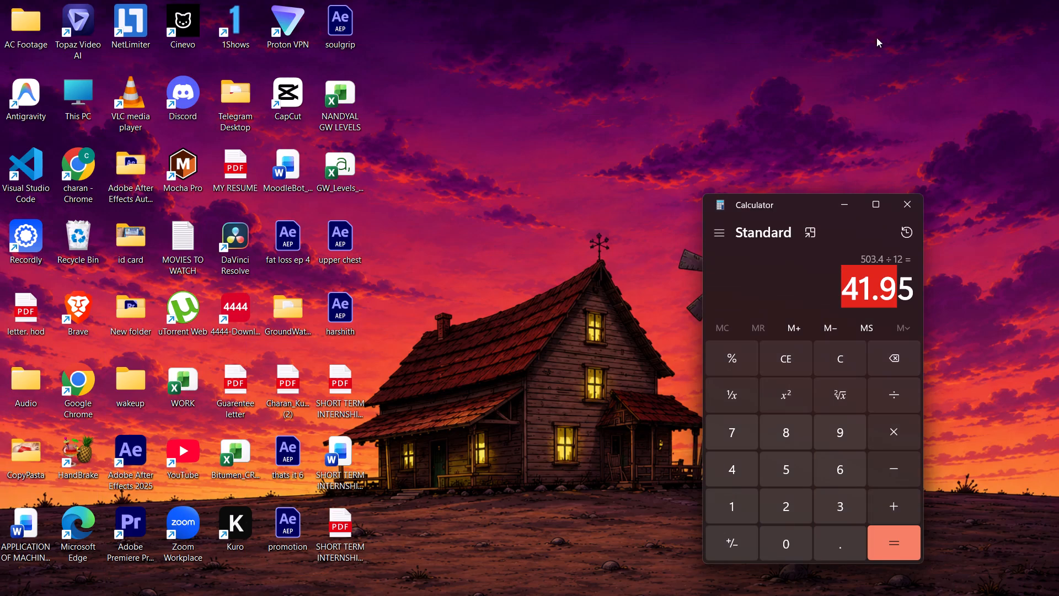
Pick the NANDYAL GW LEVELS workbook file on the desktop.
click(342, 99)
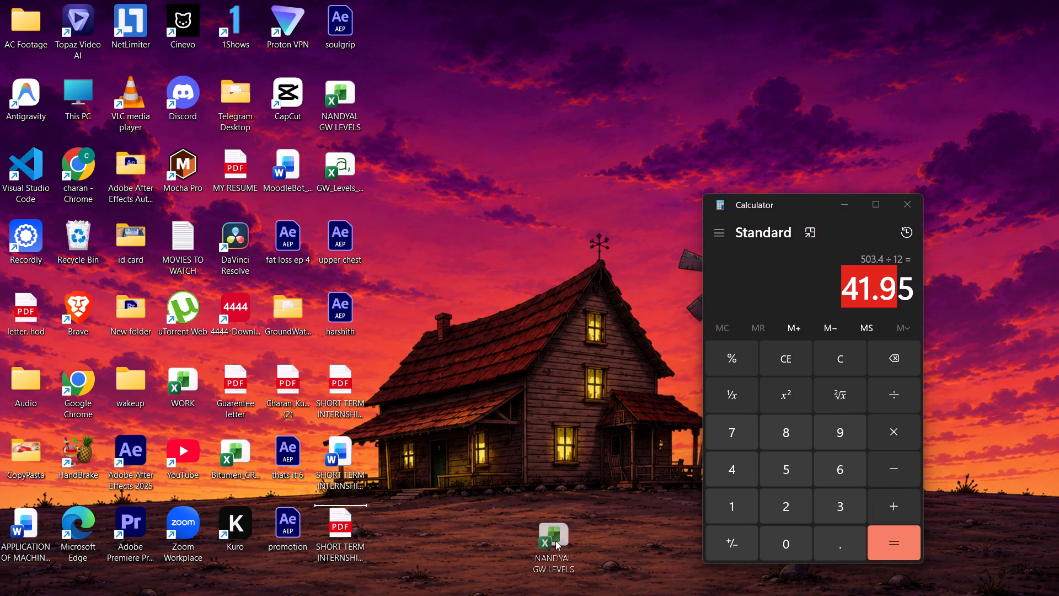
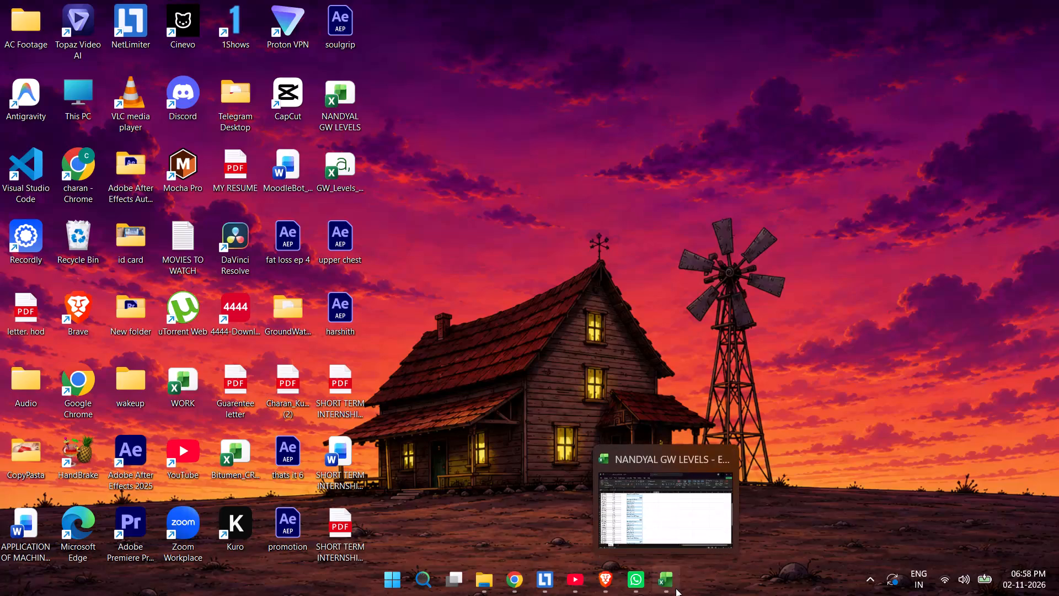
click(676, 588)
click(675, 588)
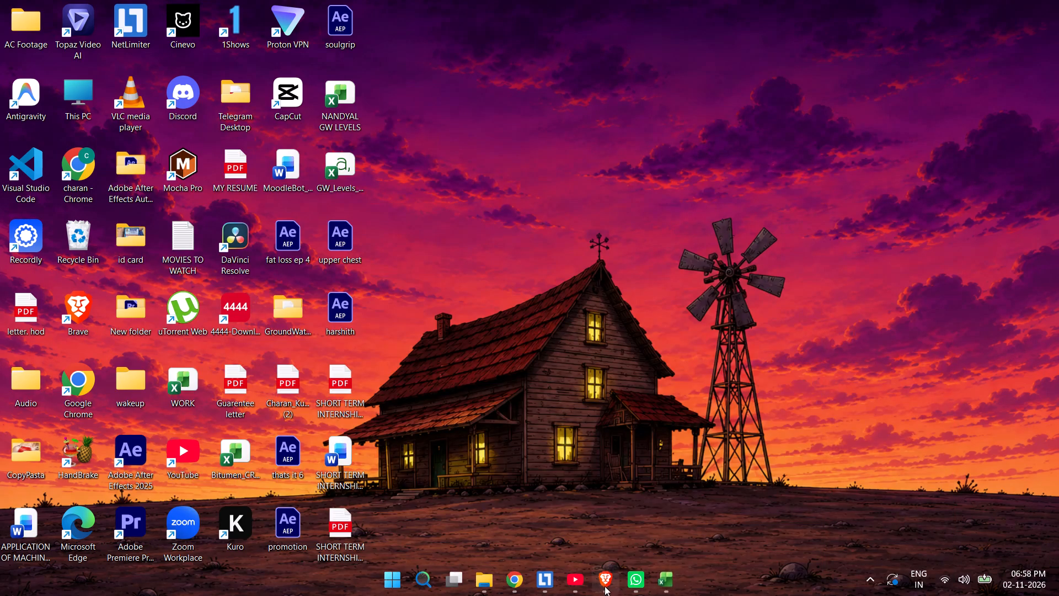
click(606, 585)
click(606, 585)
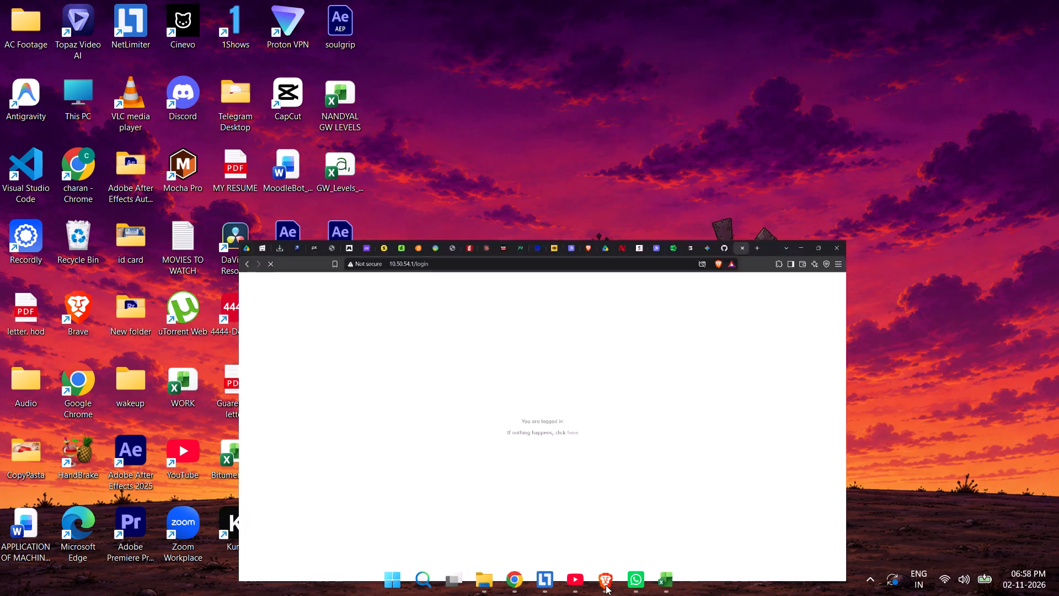
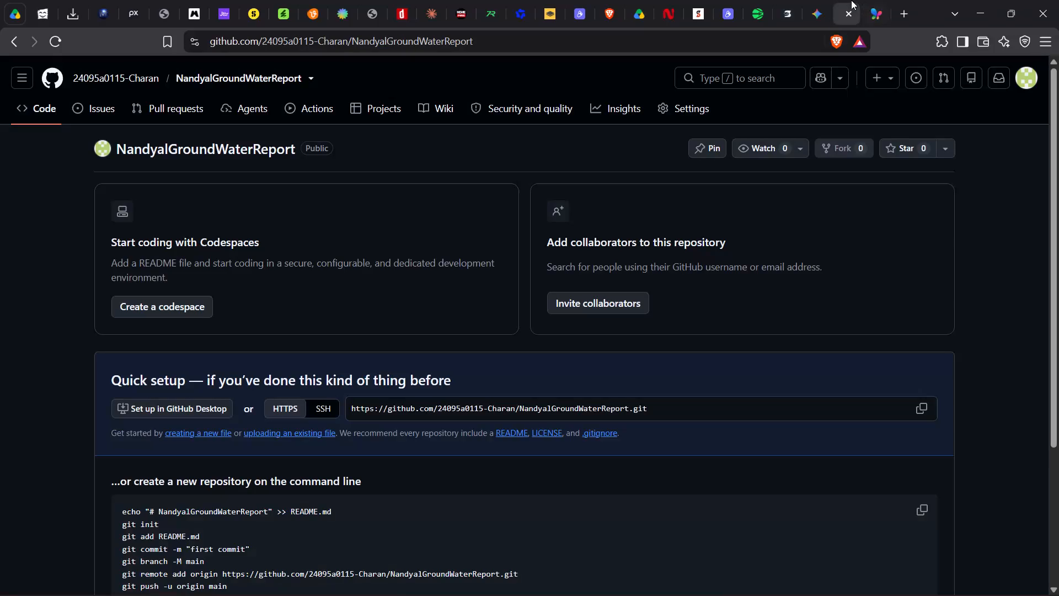
Reload the NandyalGroundWaterReport repository page and examine its file list and the README's Render deployment and local VS Code instructions.
click(51, 42)
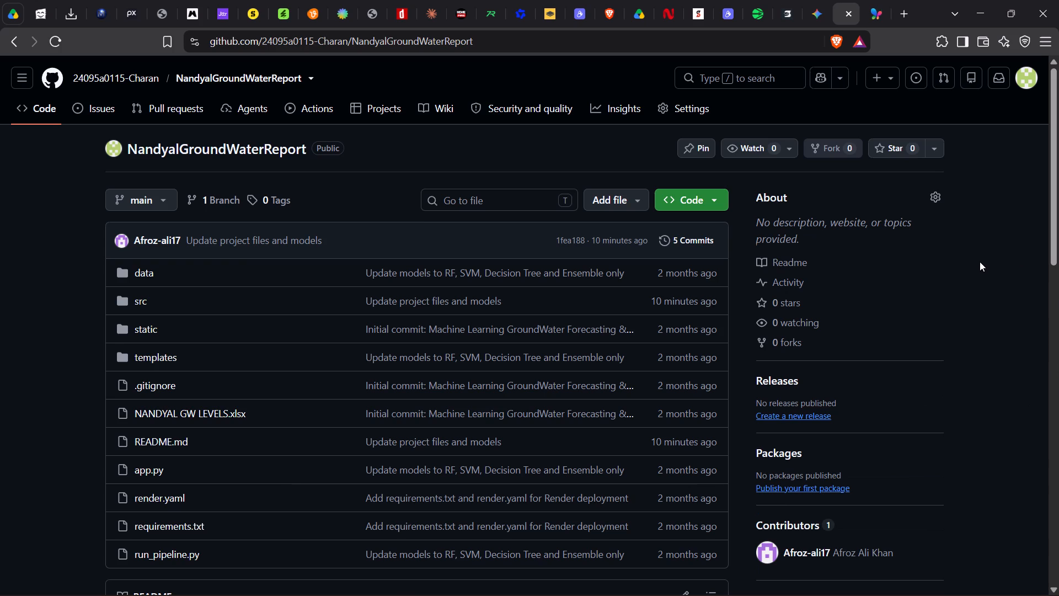
scroll(980, 262, down, 5)
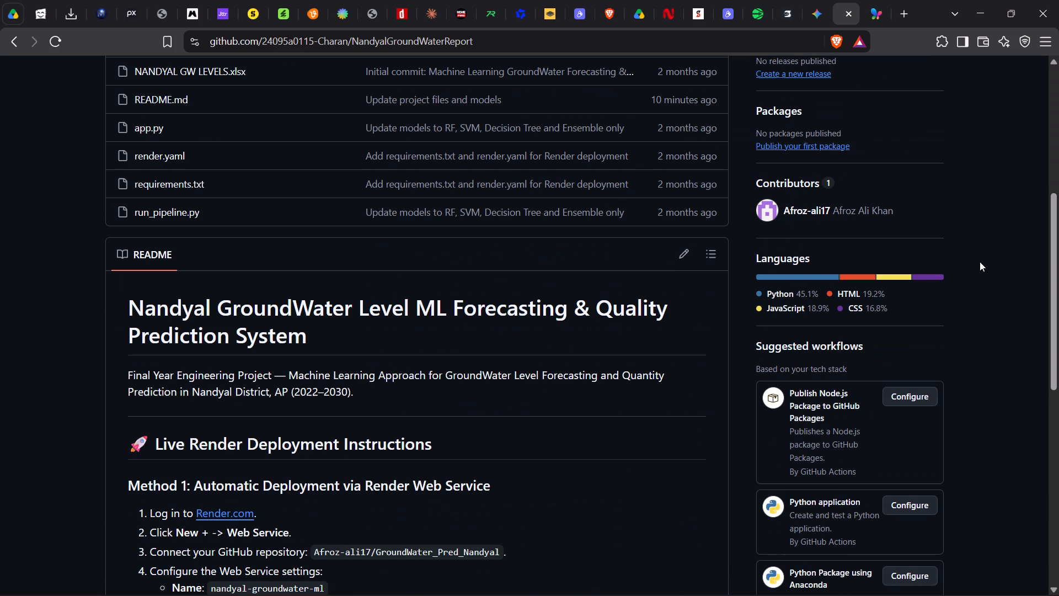
scroll(980, 262, down, 4)
scroll(980, 262, up, 2)
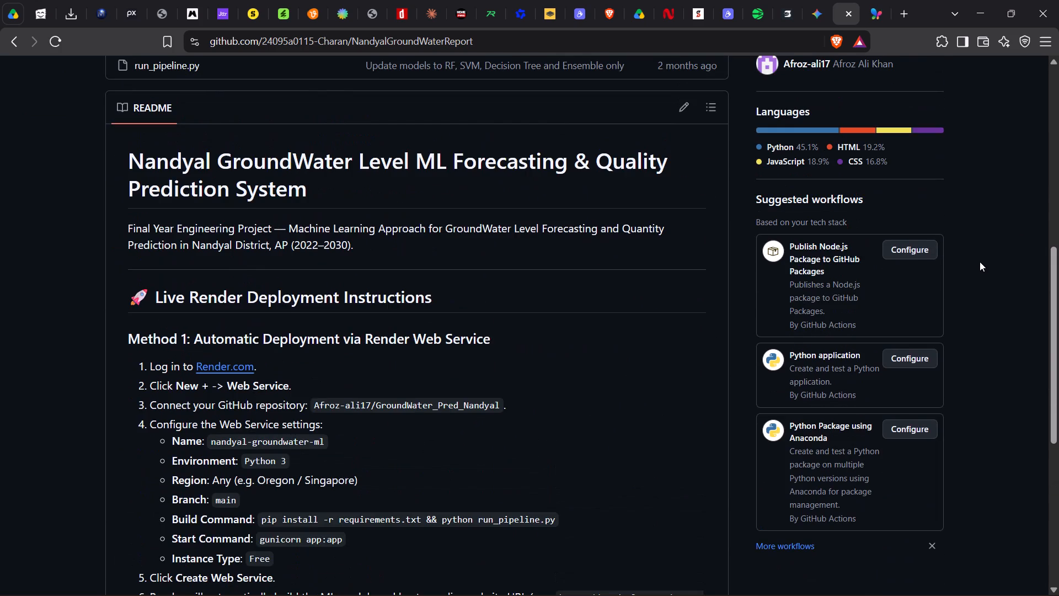
scroll(980, 262, down, 7)
scroll(980, 262, up, 2)
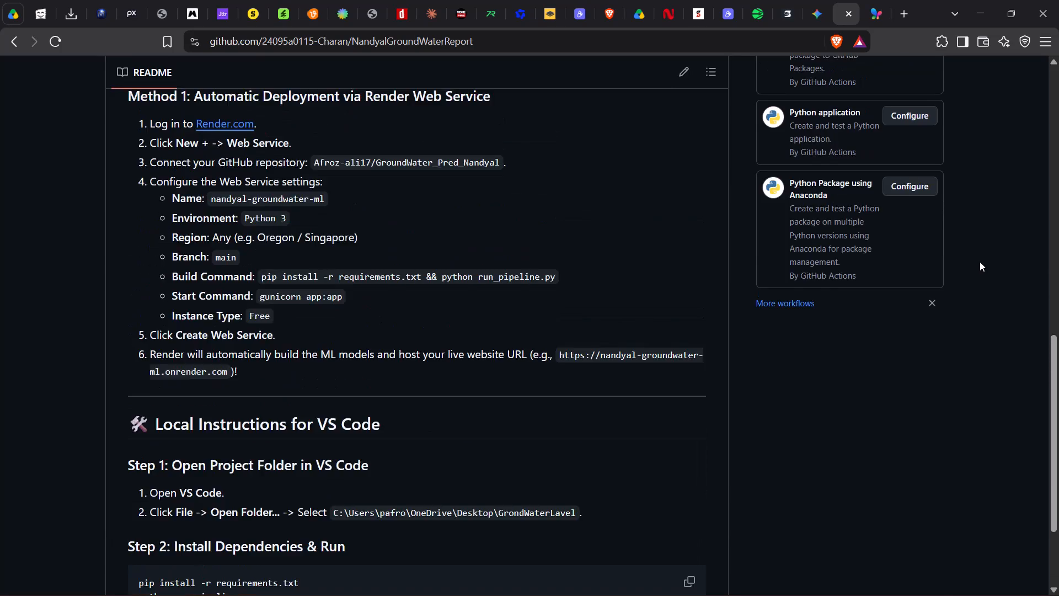
scroll(980, 262, up, 9)
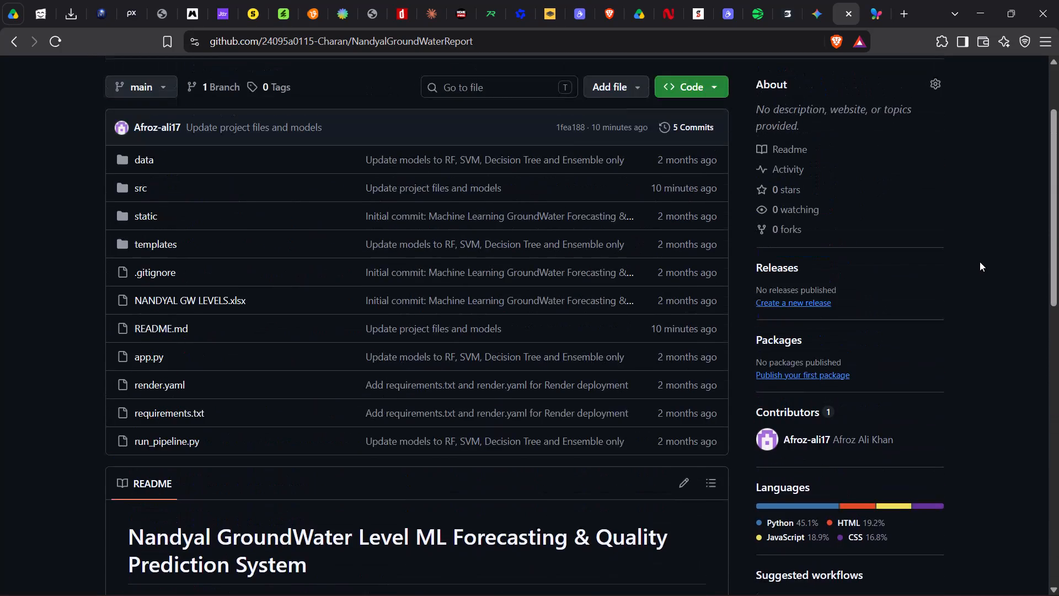
scroll(980, 262, up, 4)
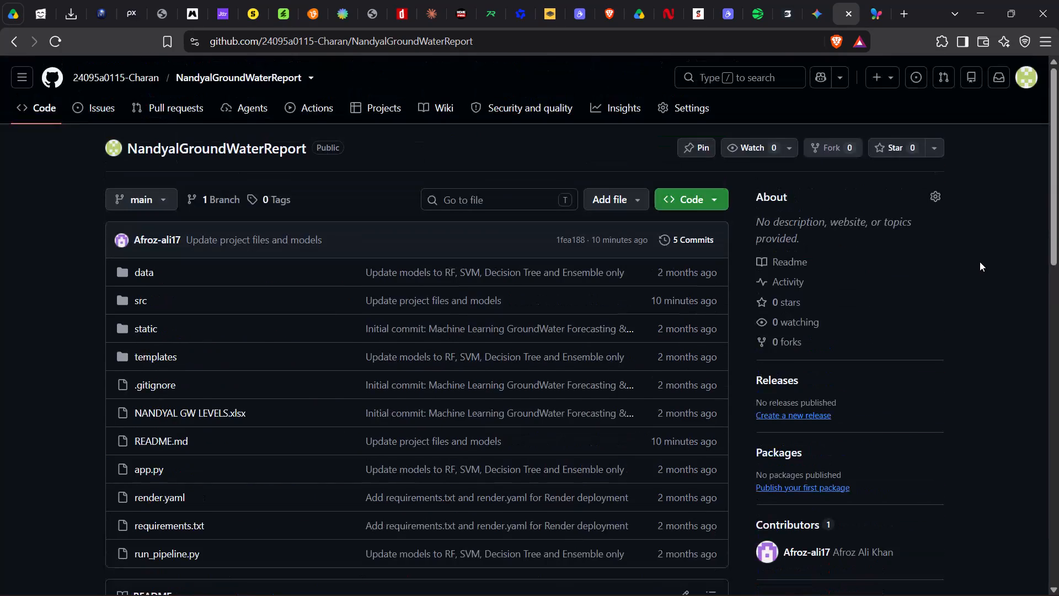